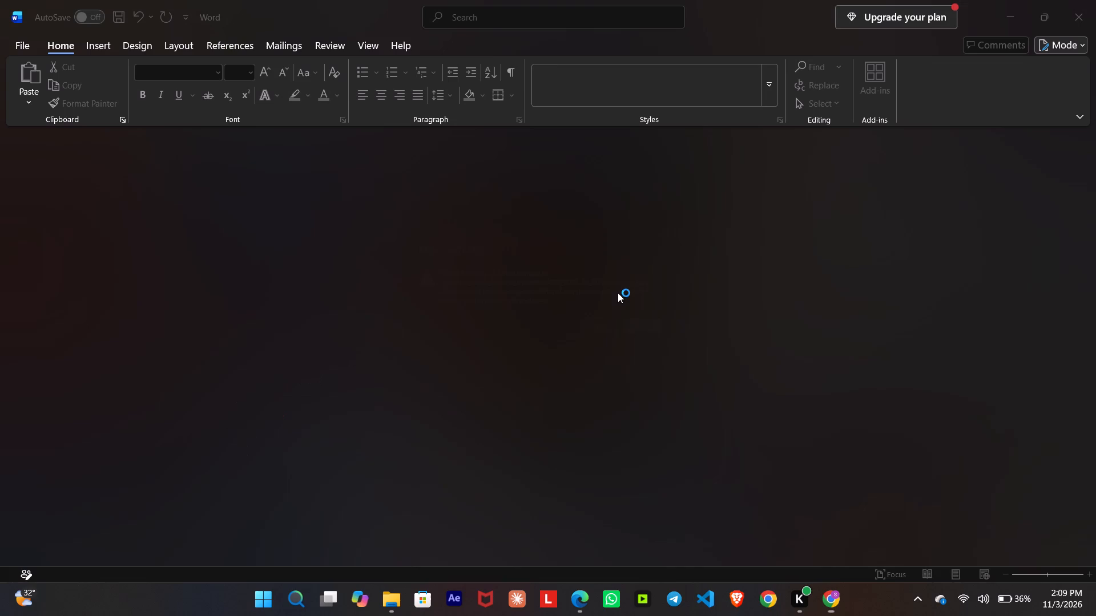
click(617, 342)
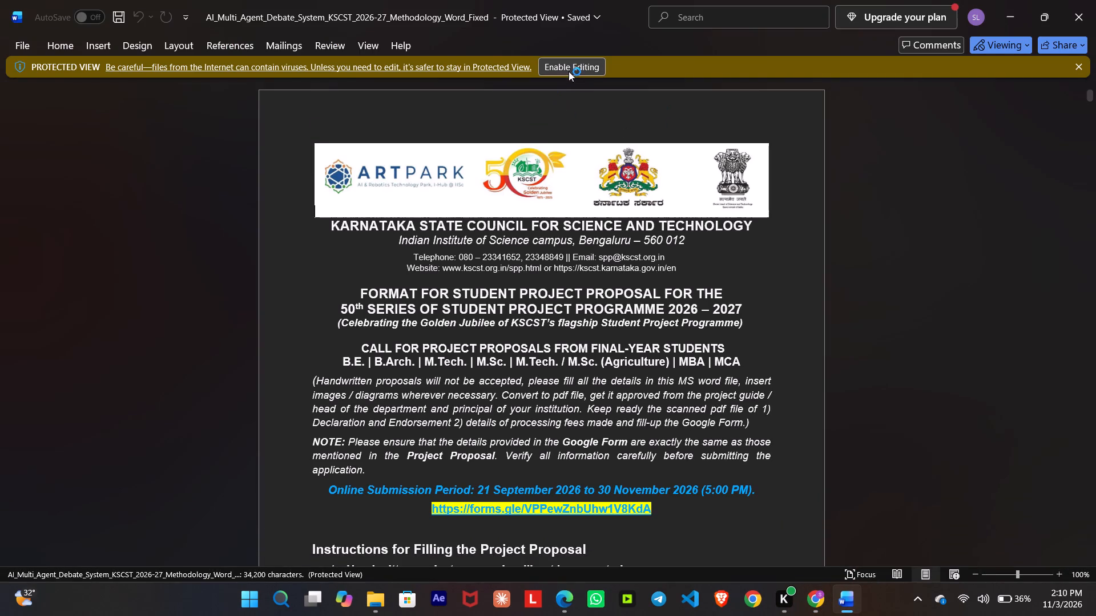
click(569, 71)
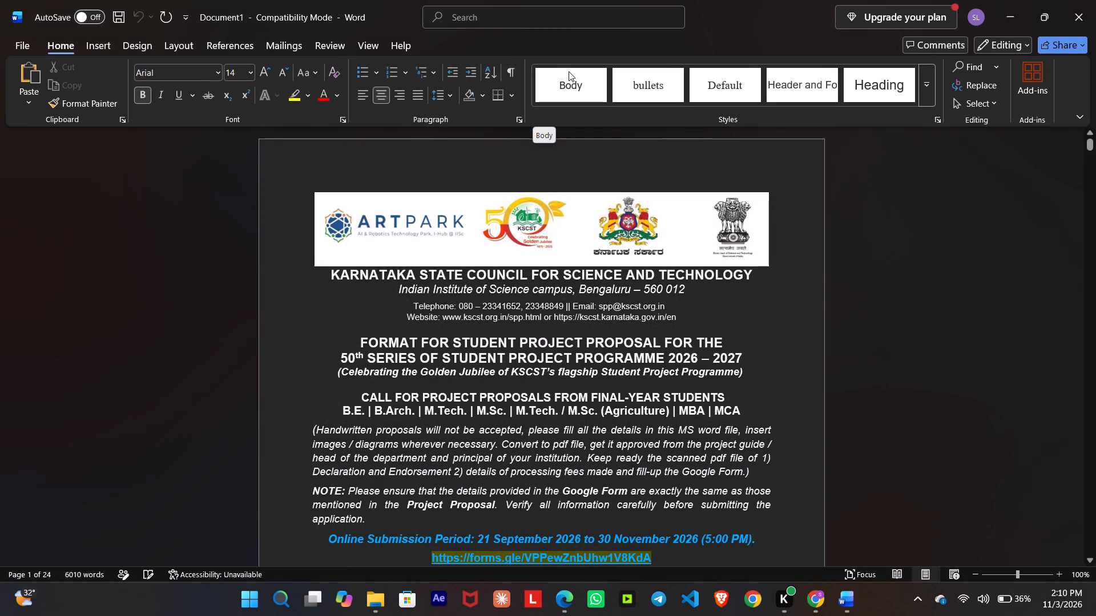
Examine the proposal in Word from the first page through the Methodology section and the Fig. 1 caption.
scroll(568, 336, down, 7)
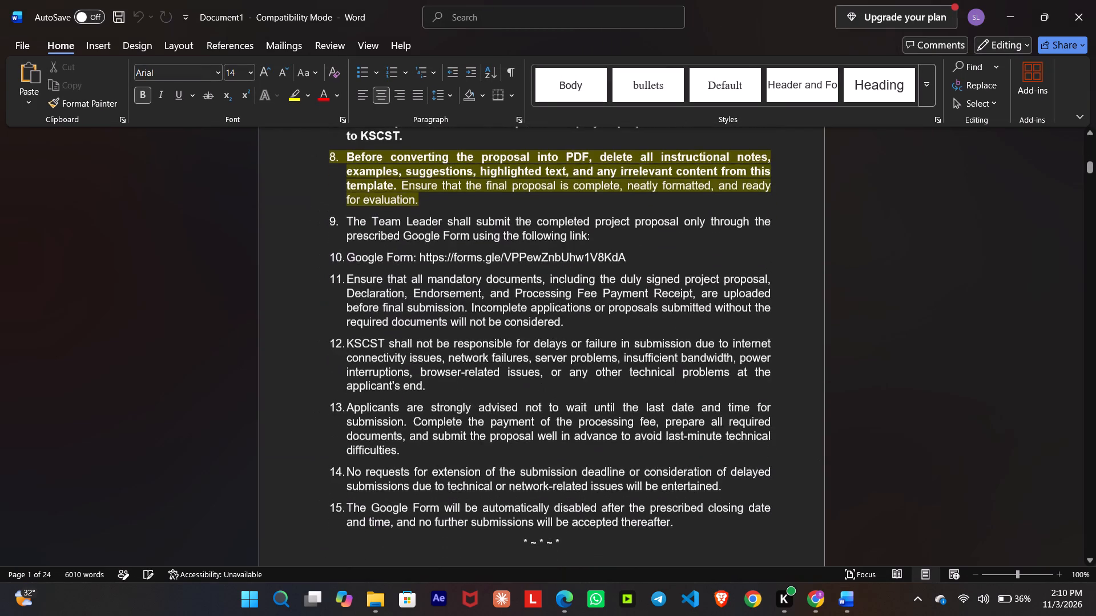
scroll(568, 336, down, 7)
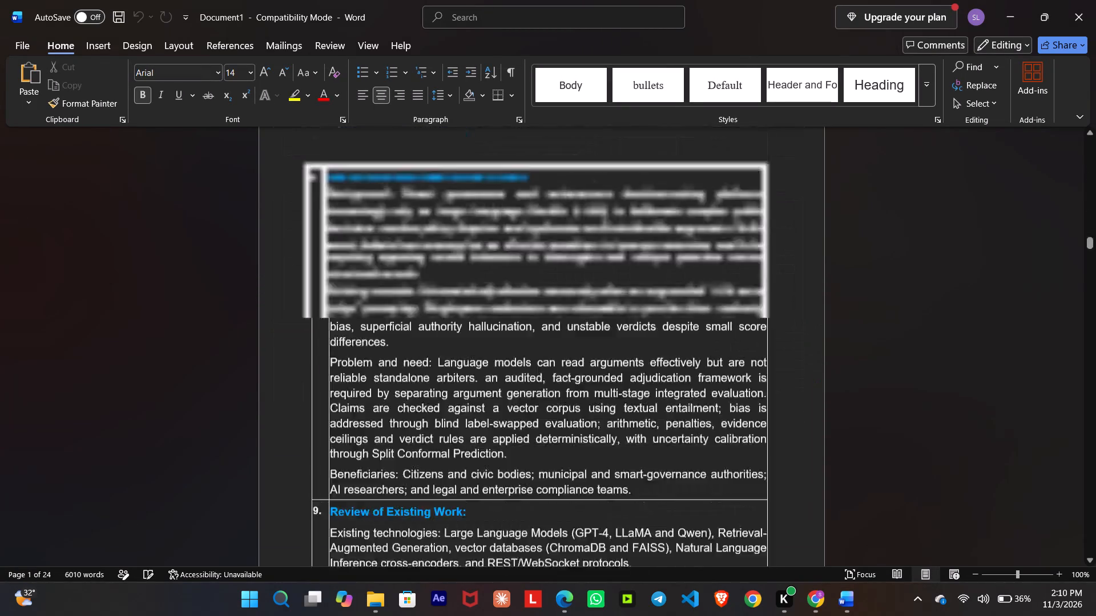
scroll(568, 336, down, 4)
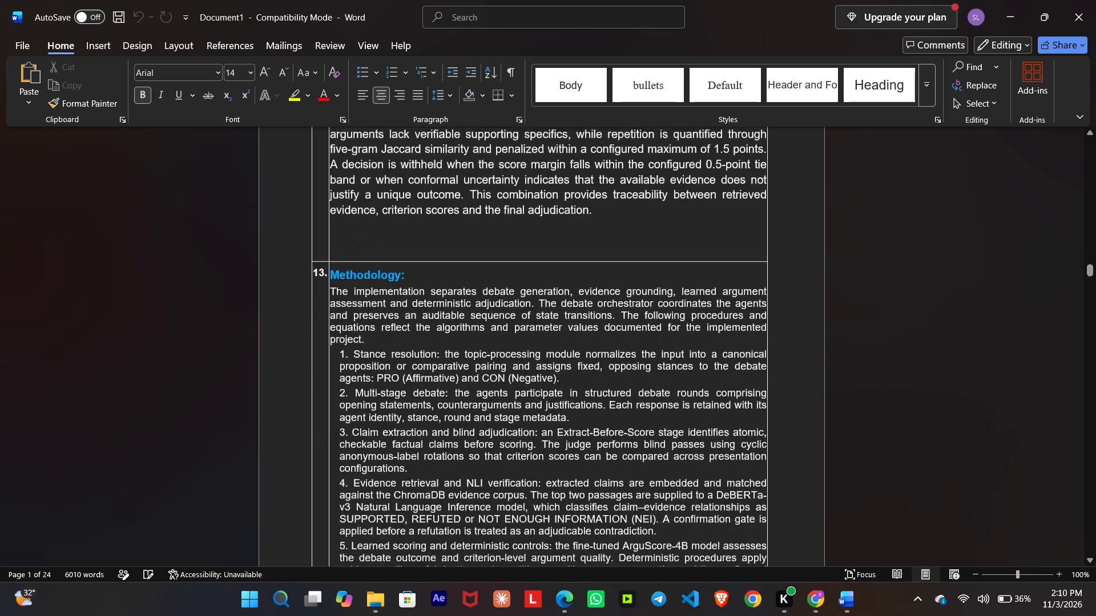
scroll(568, 336, down, 5)
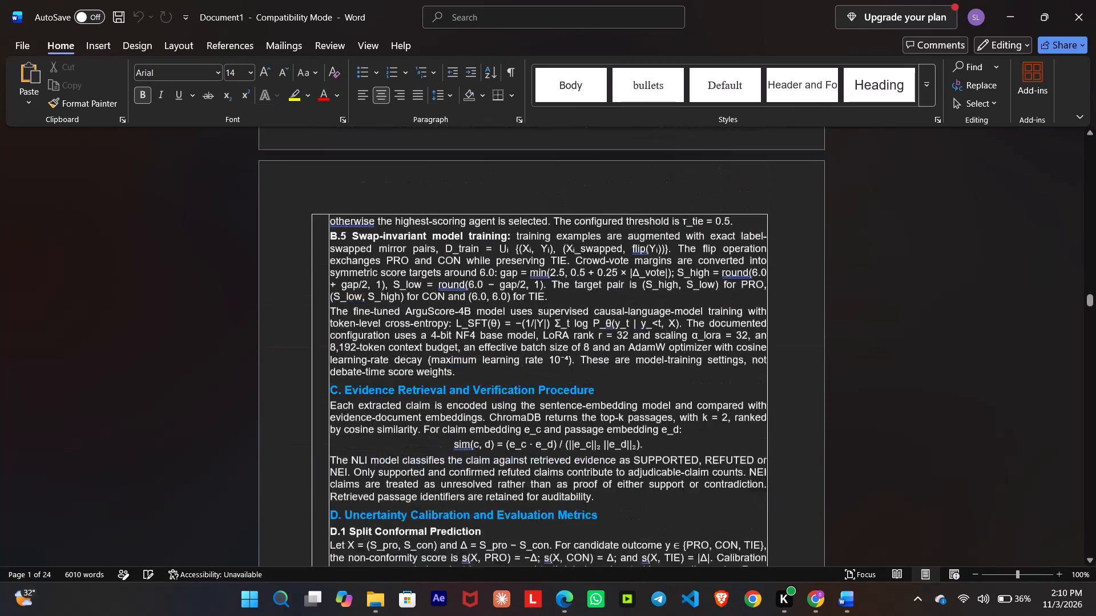
scroll(568, 336, down, 2)
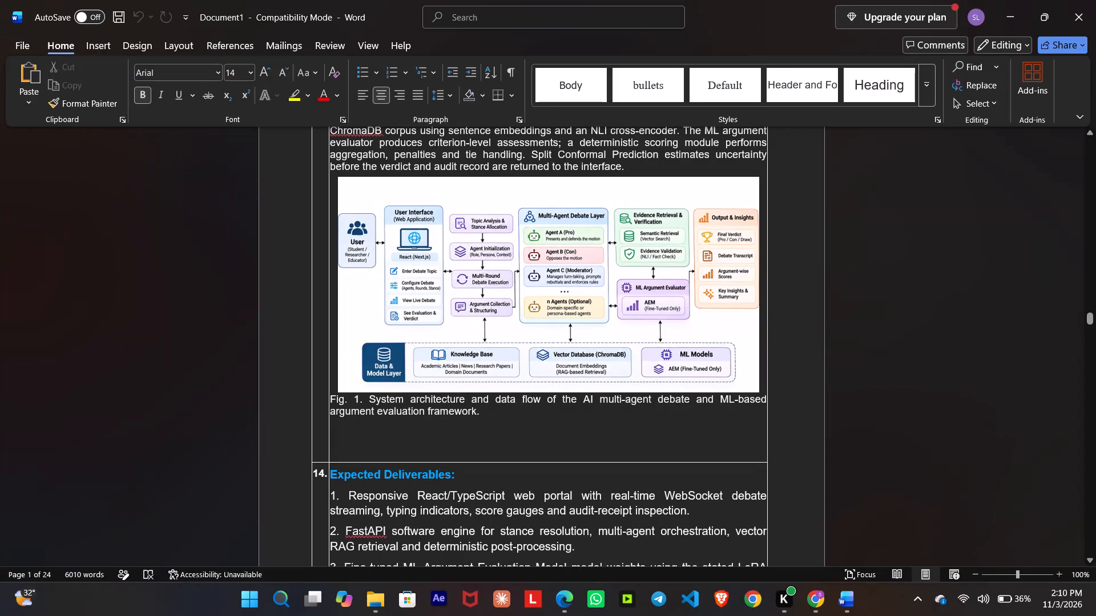
drag(485, 415, 335, 403)
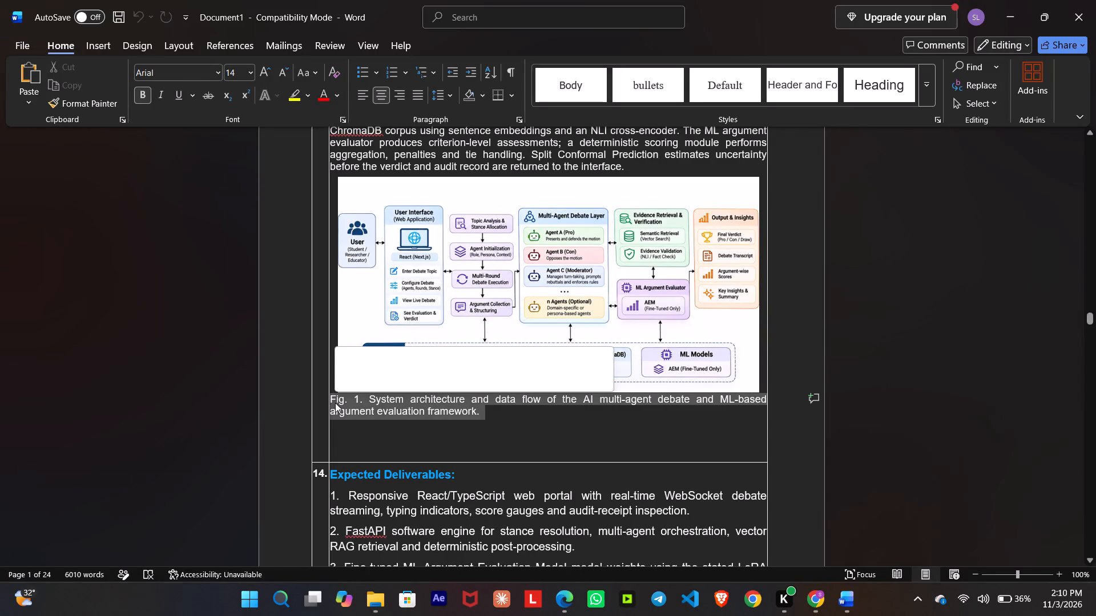
click(467, 437)
Examine the remaining sections, from Expected Deliverables through the references, payment details and signature table to the Declaration.
scroll(467, 437, down, 2)
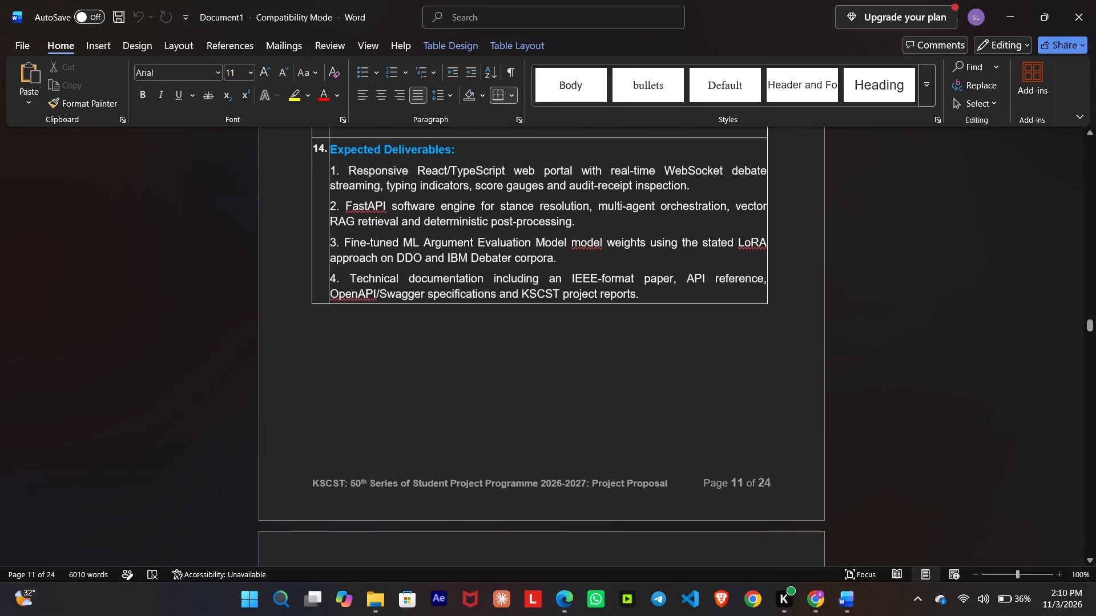
scroll(475, 449, down, 5)
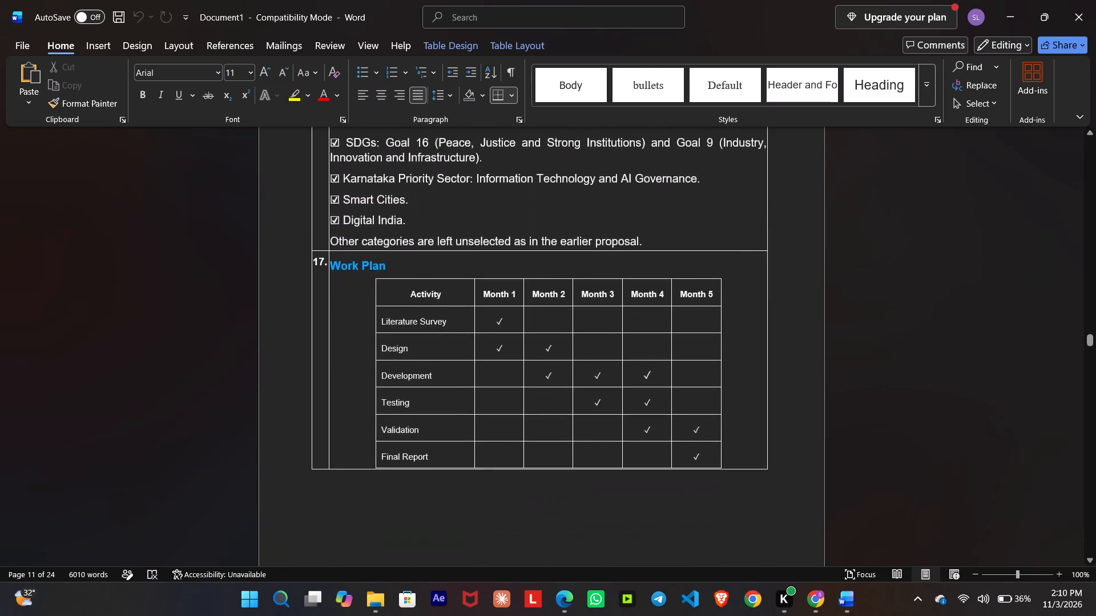
scroll(475, 449, down, 4)
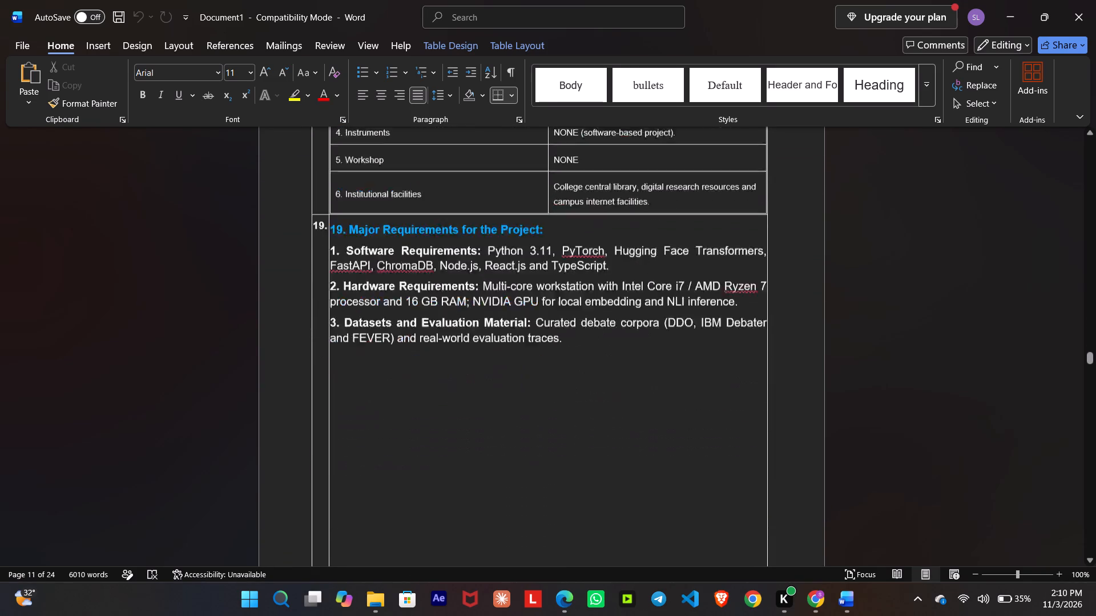
scroll(475, 449, down, 4)
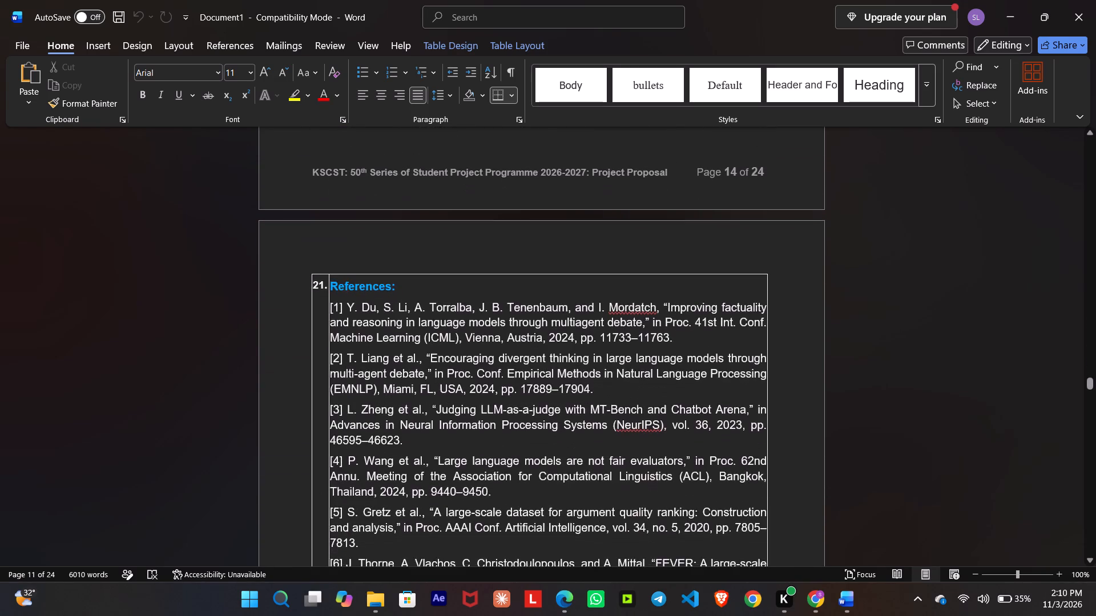
scroll(475, 449, down, 20)
scroll(475, 449, down, 13)
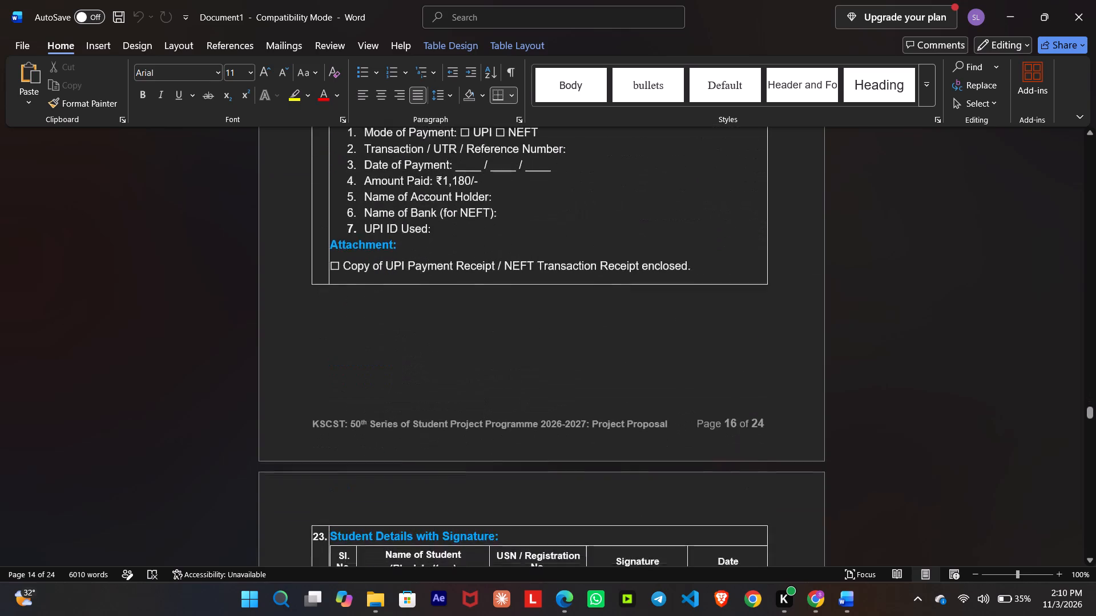
scroll(475, 449, down, 1)
scroll(475, 449, up, 2)
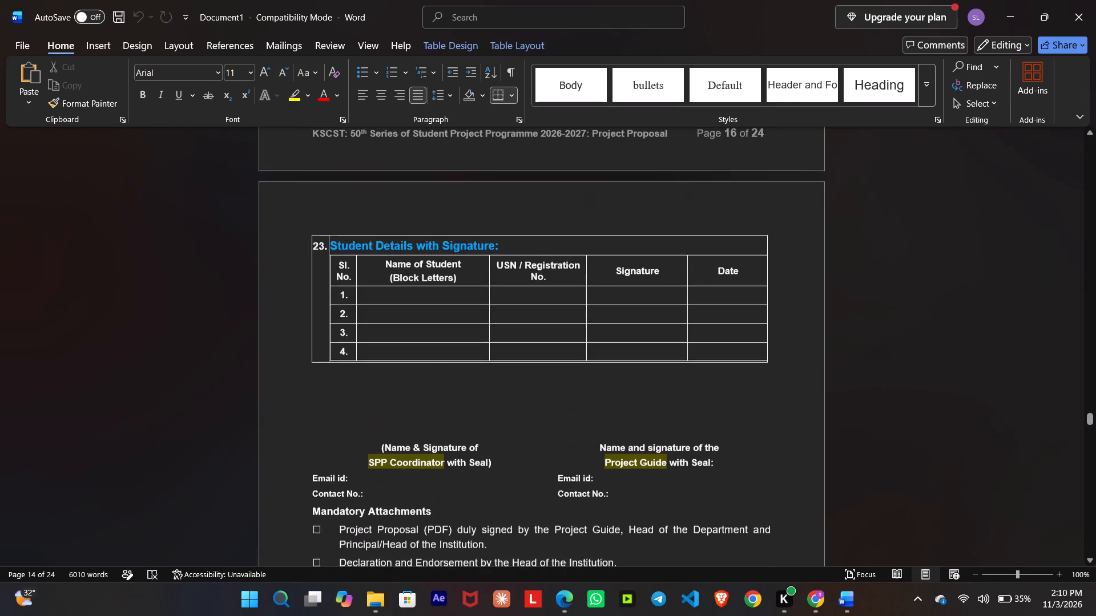
scroll(475, 449, down, 13)
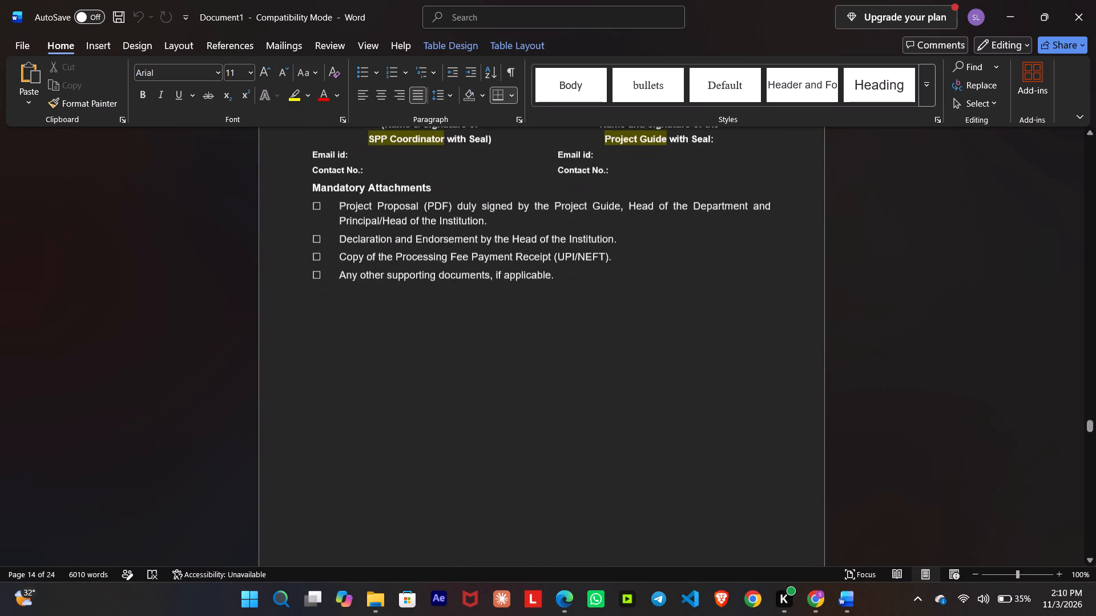
scroll(475, 449, down, 9)
Delete "(Block Letters)" from the Name of Student column header in the Student Details with Signature table.
scroll(475, 449, up, 2)
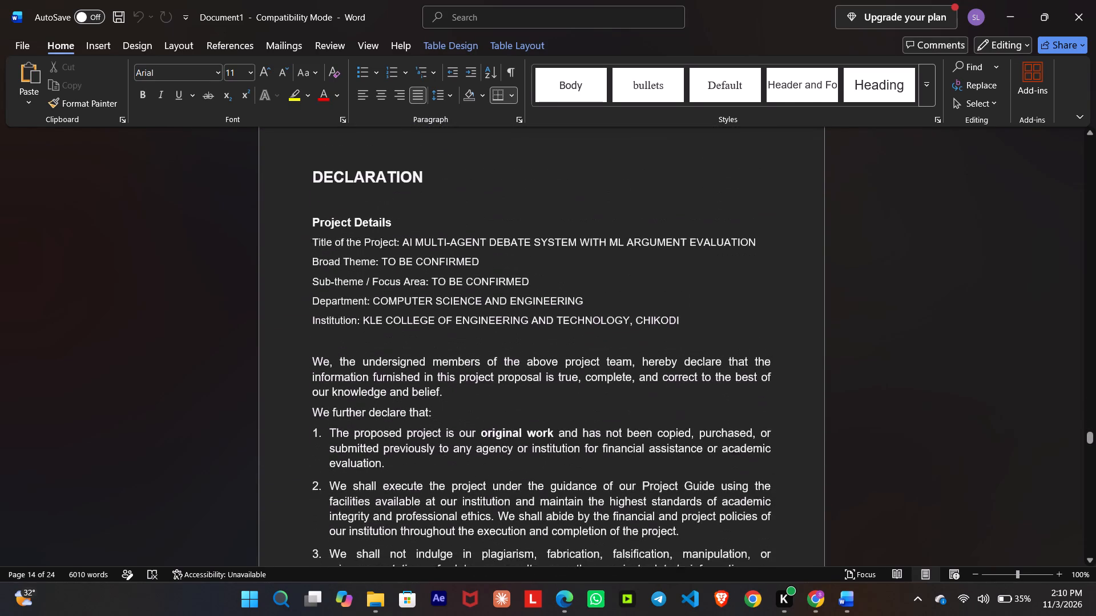
scroll(475, 449, up, 18)
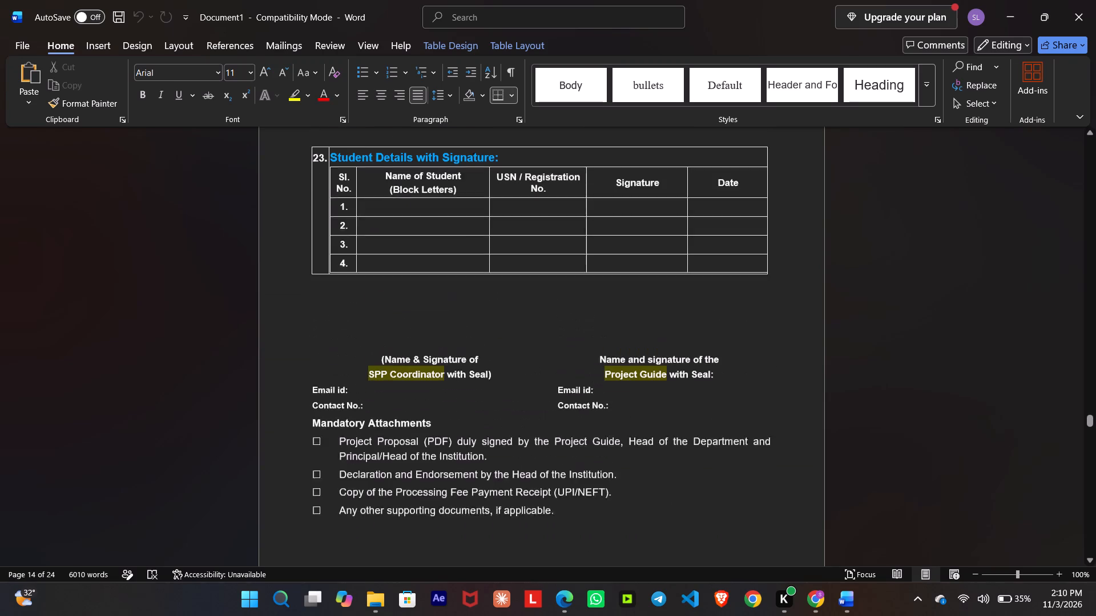
click(409, 241)
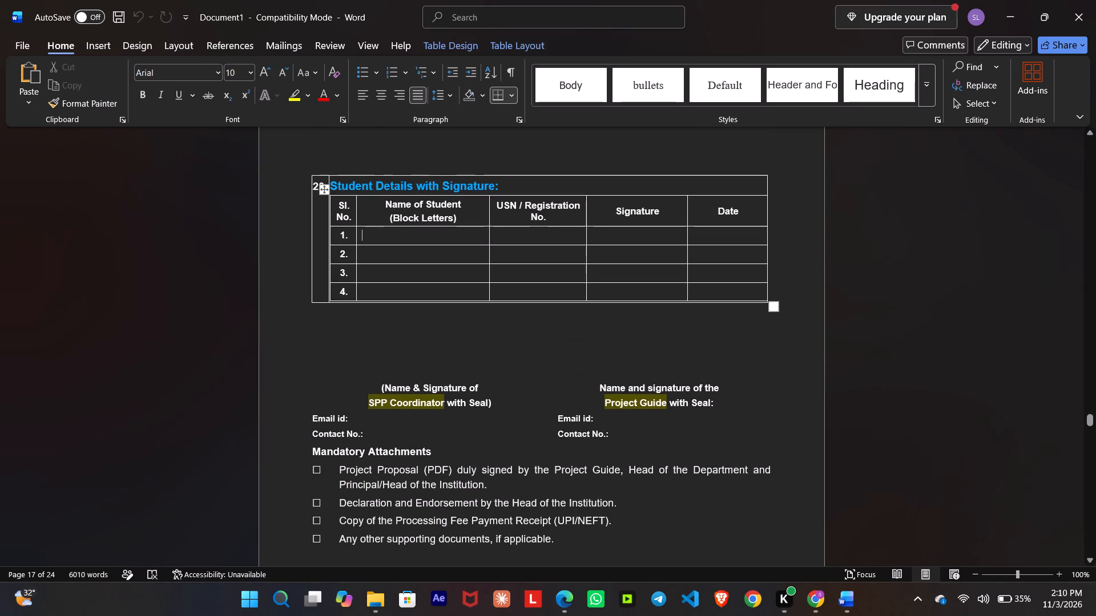
click(458, 218)
key(BackSpace)
key(BackSpace)
key(BackSpace)
key(BackSpace)
key(BackSpace)
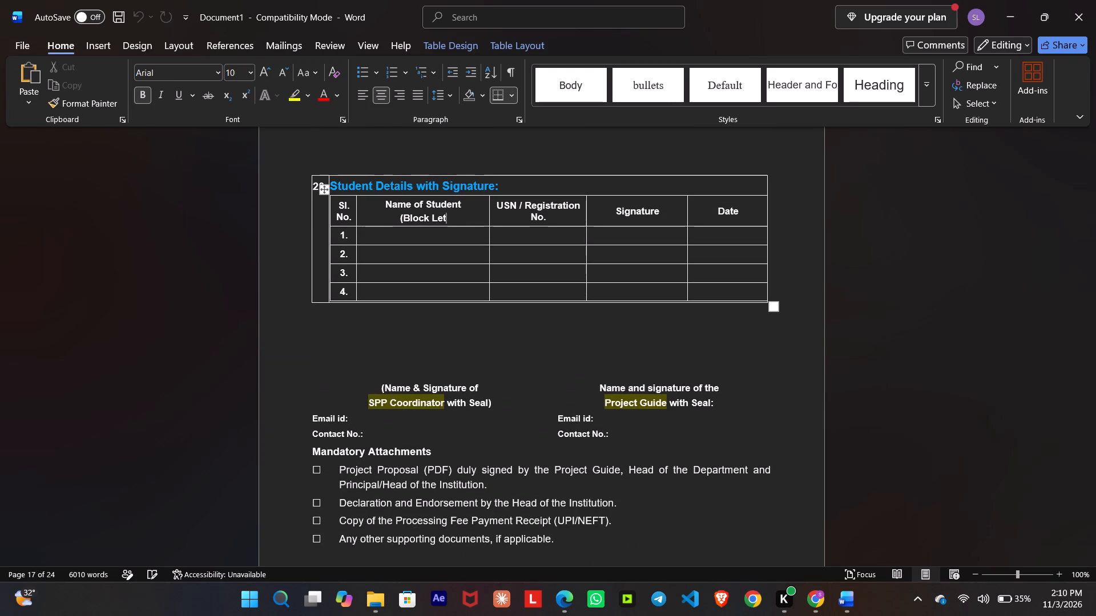
key(BackSpace)
key(BackSpace)
key(BackSpace)
key(BackSpace)
key(BackSpace)
key(BackSpace)
key(BackSpace)
key(BackSpace)
key(BackSpace)
key(BackSpace)
key(BackSpace)
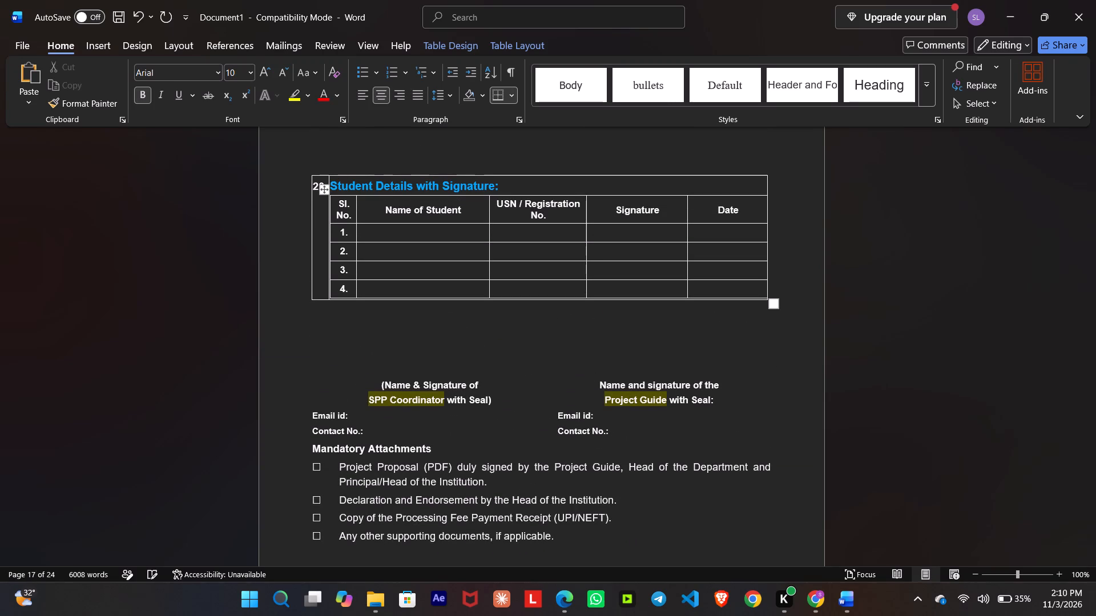
click(386, 229)
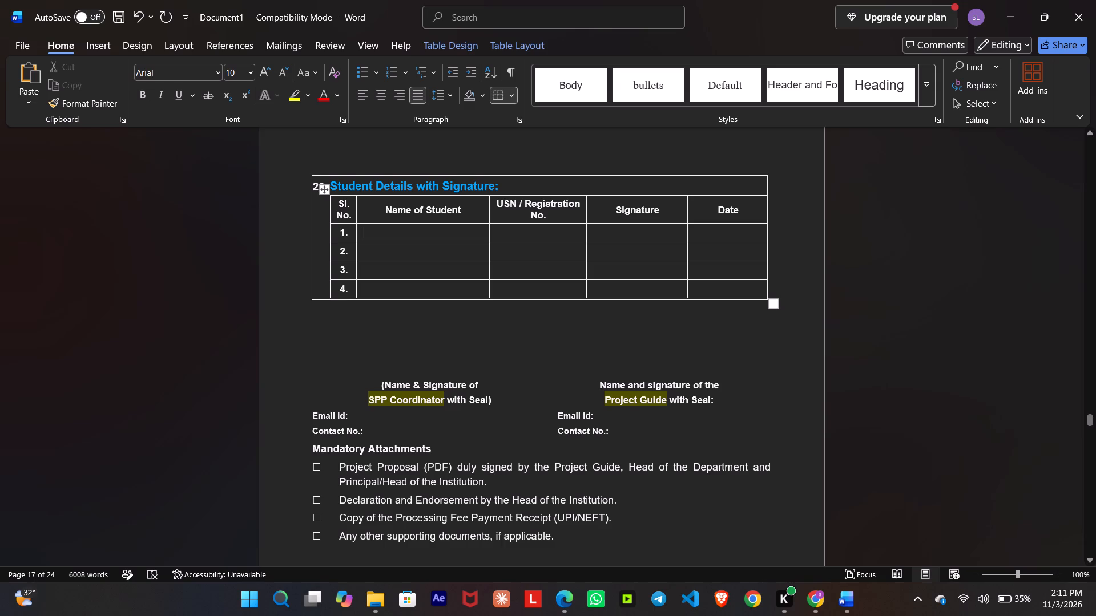
Delete the italic handwritten-proposals instruction and the NOTE paragraph above the Online Submission Period line on the first page.
scroll(521, 378, up, 20)
scroll(521, 378, up, 10)
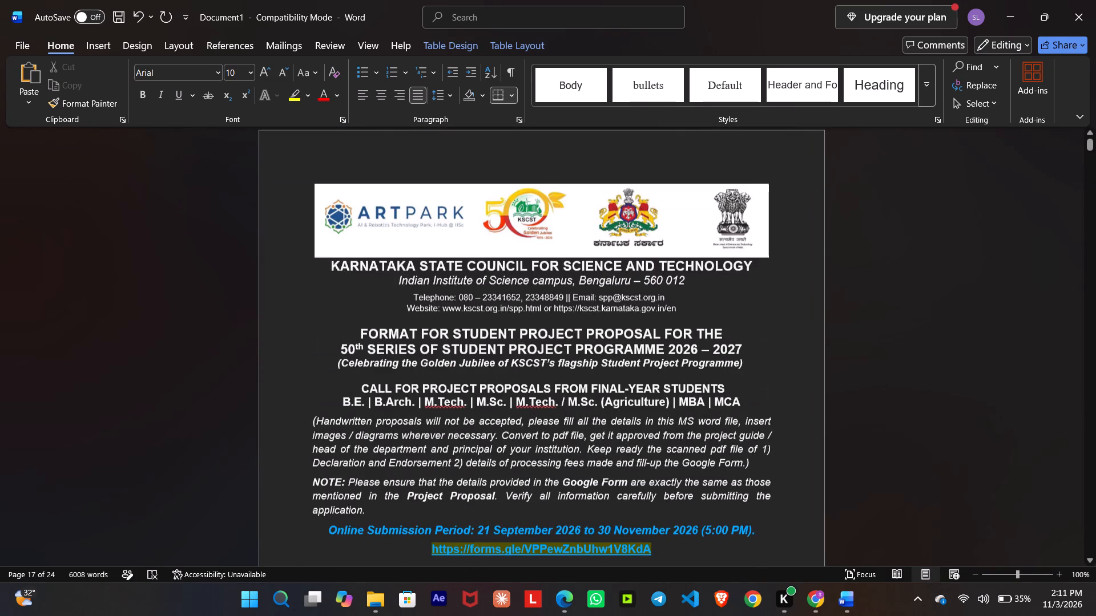
scroll(521, 378, down, 1)
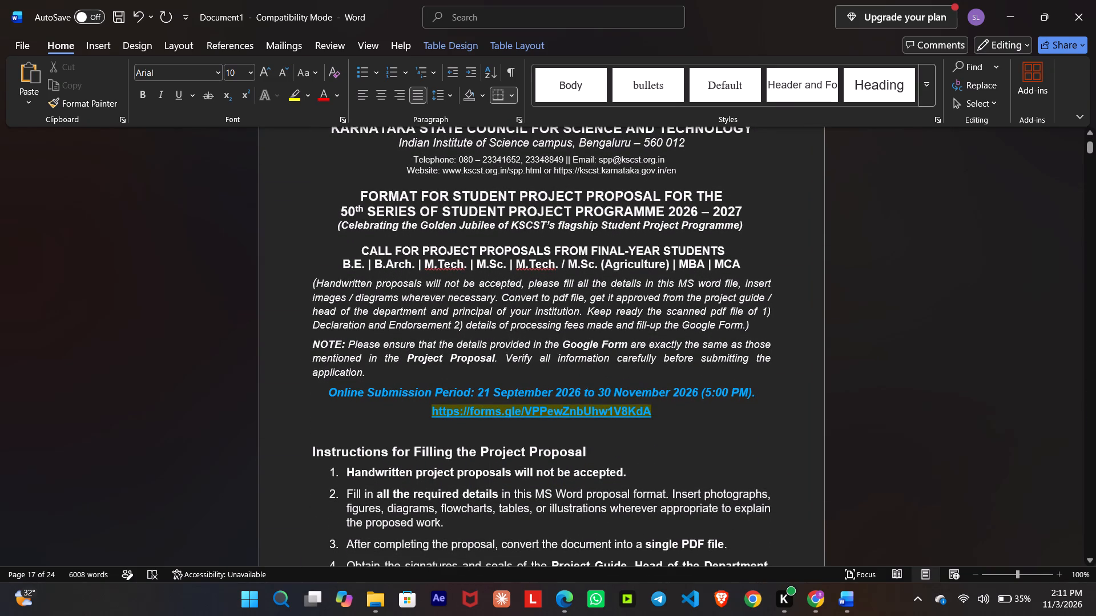
scroll(521, 378, up, 1)
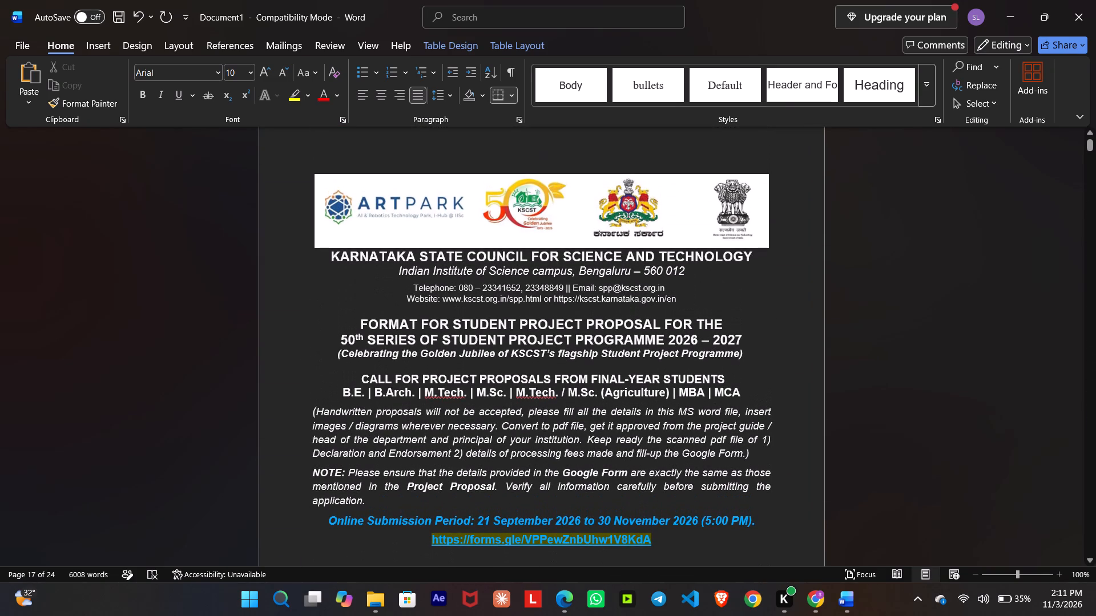
scroll(521, 378, down, 1)
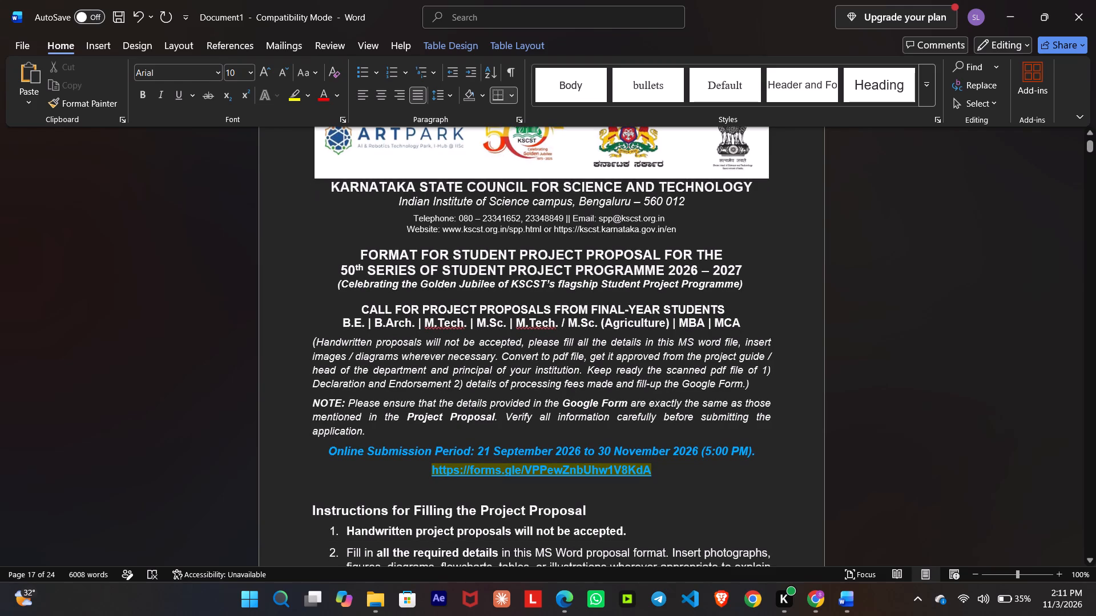
drag(759, 387, 368, 335)
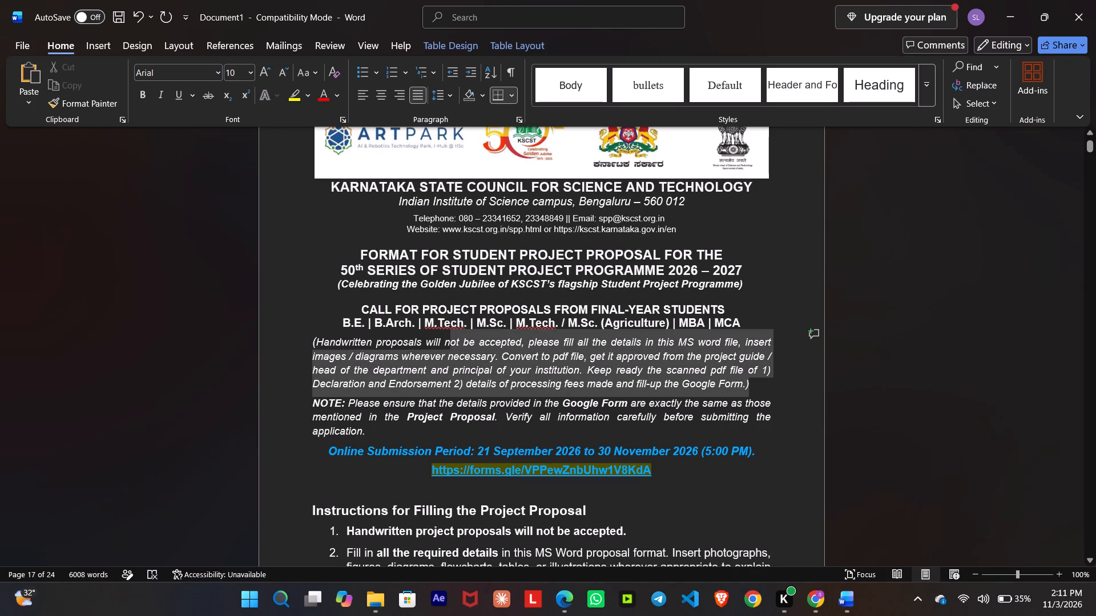
drag(368, 335, 329, 374)
drag(367, 432, 312, 349)
key(BackSpace)
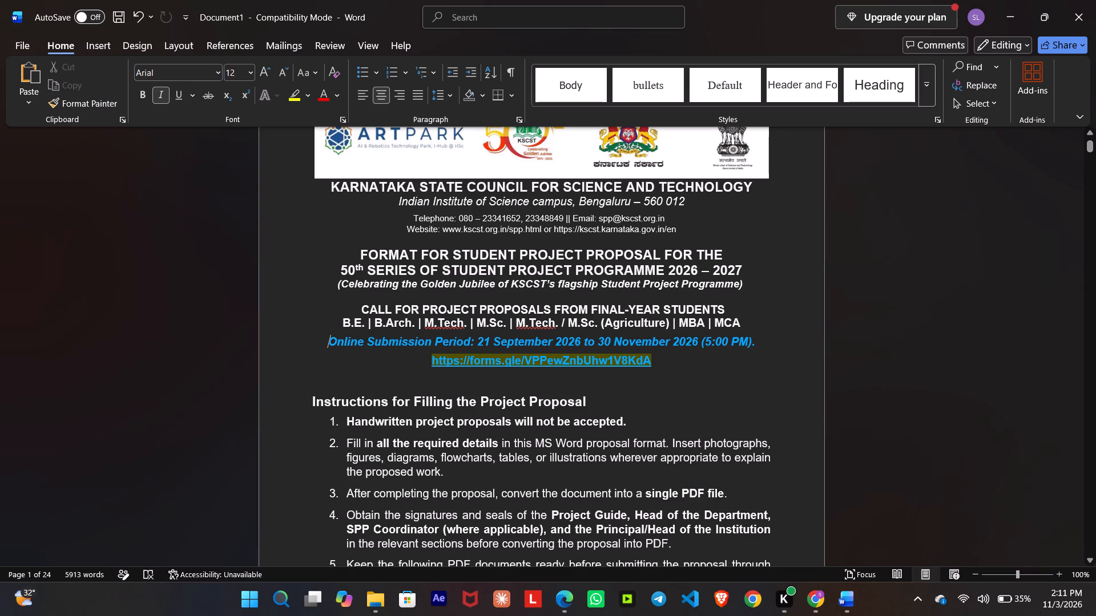
Delete the "(Please fill in all details in UPPERCASE LETTERS, except for the Email ID.)" line under the PART–A: GENERAL INFORMATION heading.
scroll(649, 307, down, 1)
scroll(642, 364, down, 3)
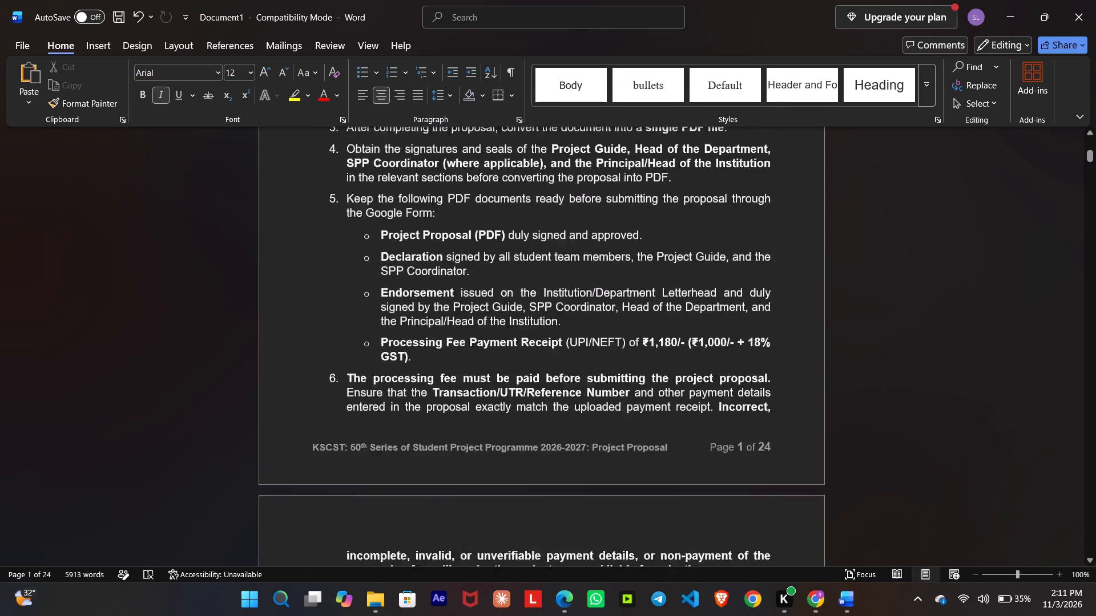
scroll(642, 364, down, 7)
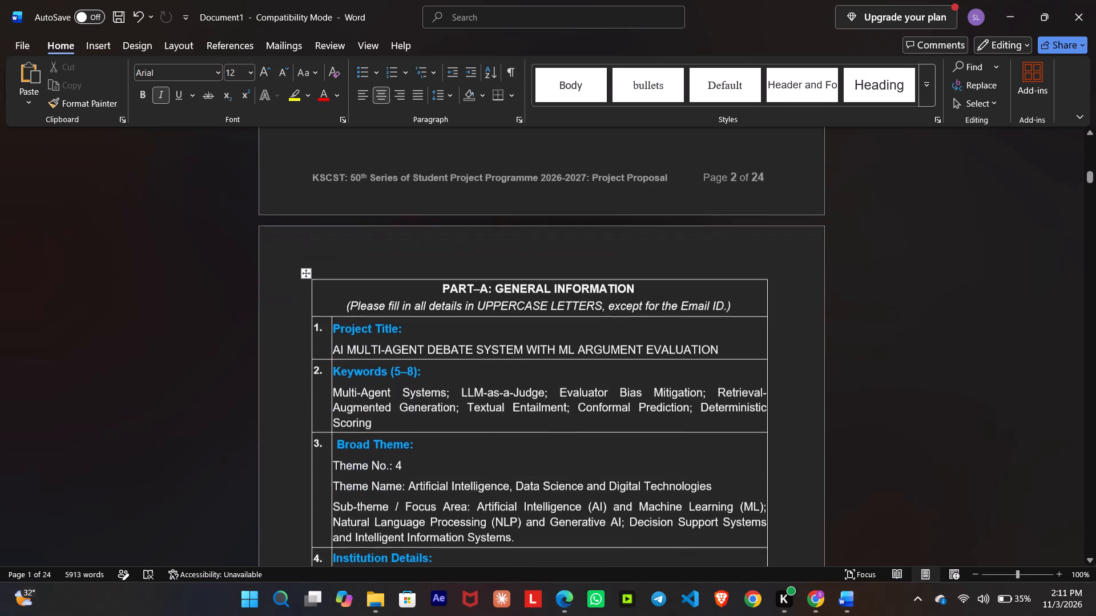
scroll(642, 364, down, 1)
click(749, 289)
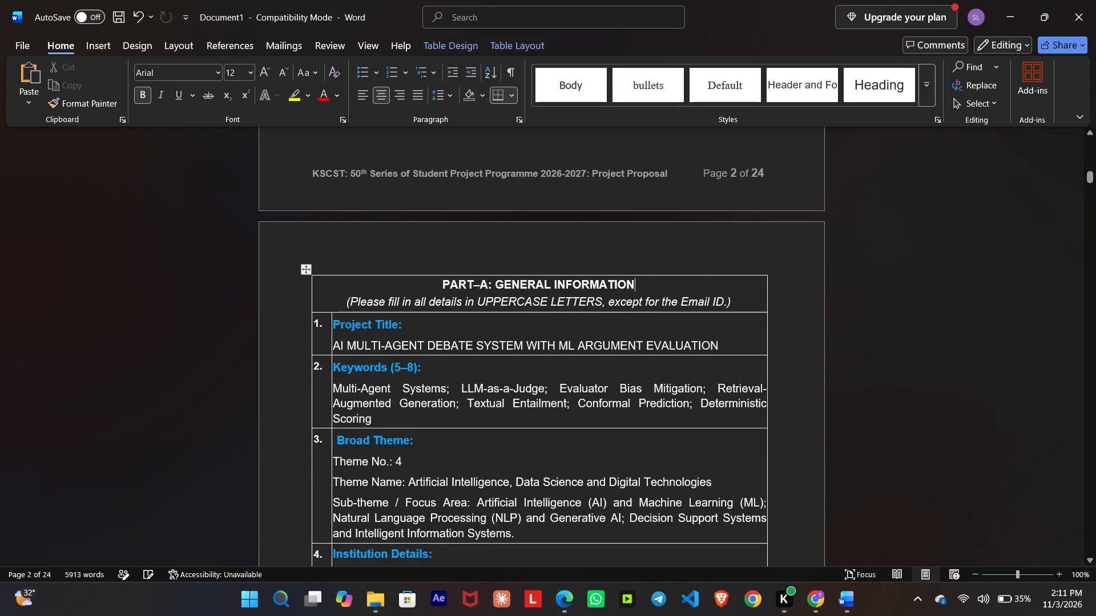
click(743, 296)
key(BackSpace)
key(BackSpace)
key(BackSpace)
key(BackSpace)
key(BackSpace)
key(BackSpace)
key(BackSpace)
key(BackSpace)
key(BackSpace)
key(BackSpace)
key(BackSpace)
key(BackSpace)
key(BackSpace)
key(BackSpace)
key(BackSpace)
key(BackSpace)
key(BackSpace)
key(BackSpace)
key(BackSpace)
key(BackSpace)
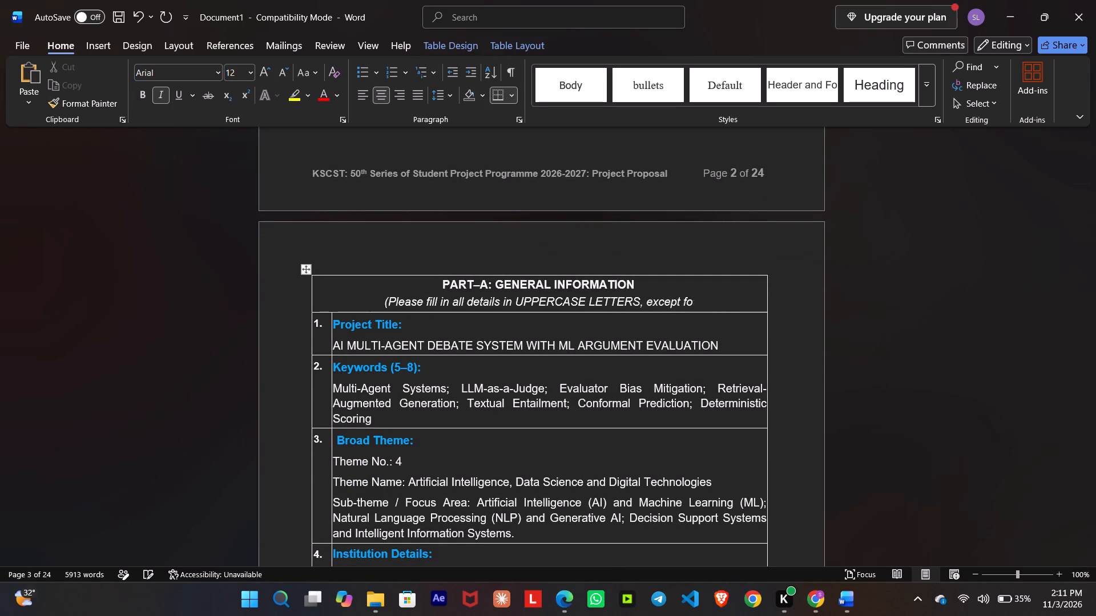
key(BackSpace)
key(BackSpace)
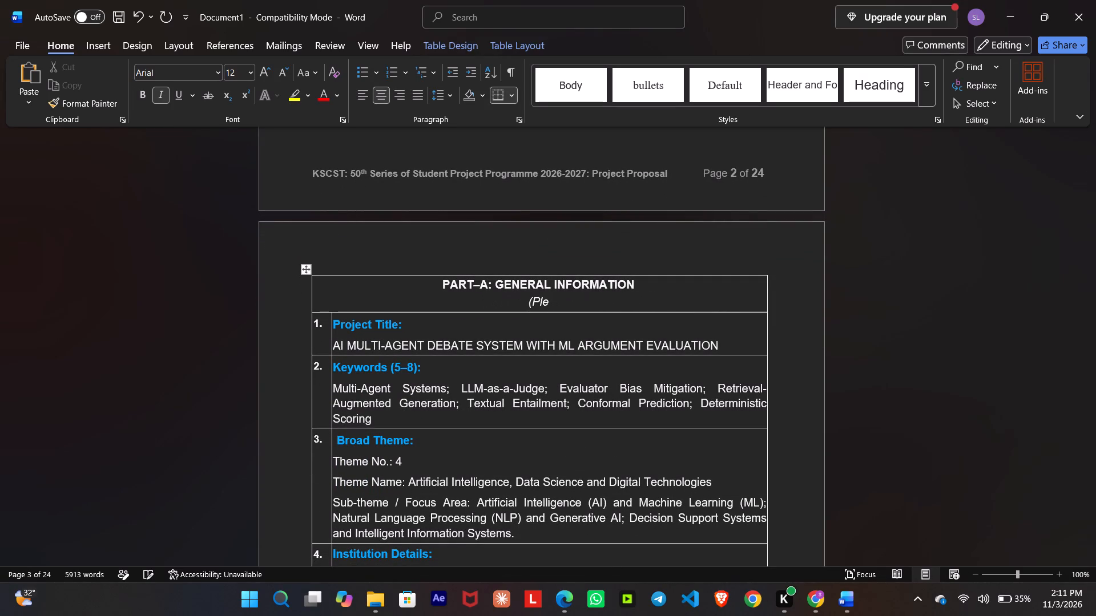
key(BackSpace)
key(BackSpace)
key(BackSpace)
key(BackSpace)
key(BackSpace)
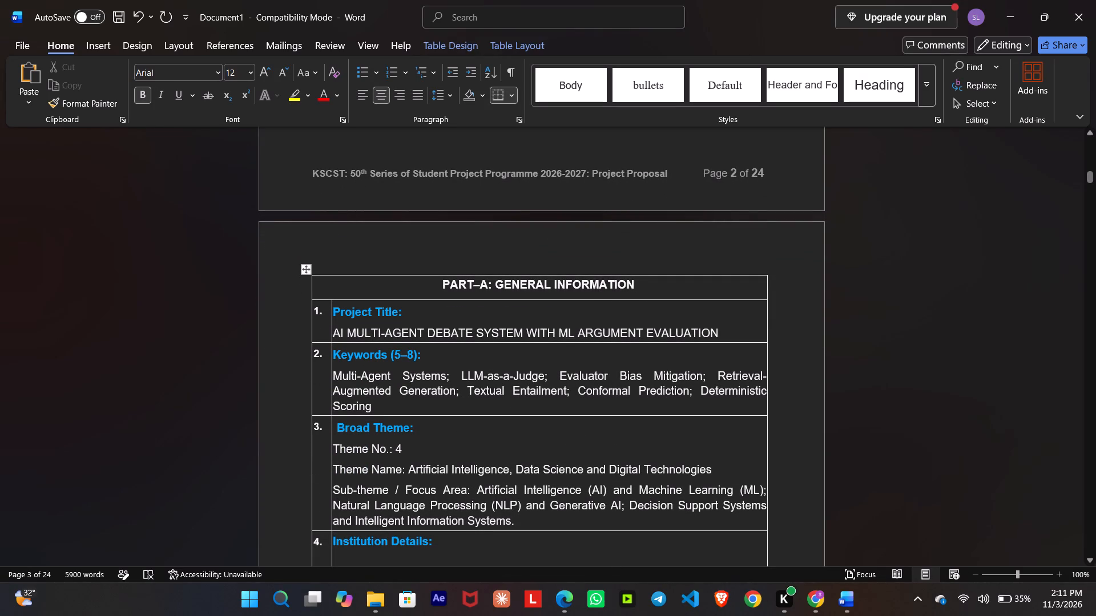
Stretch the Student Team Details table in section 6 taller, towards the footer of page 4.
scroll(596, 471, down, 9)
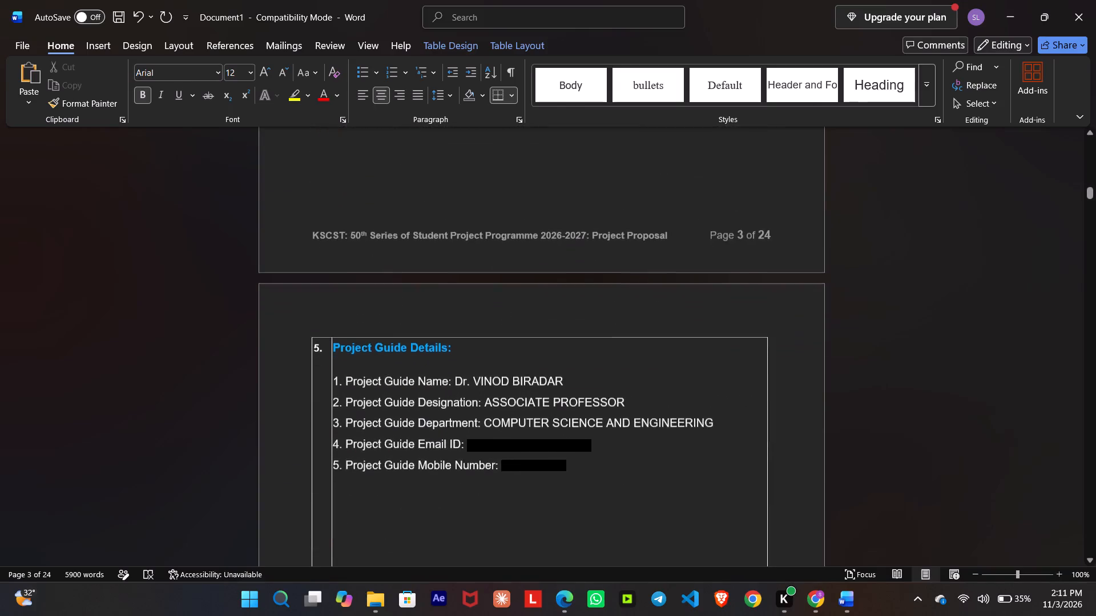
scroll(596, 471, down, 4)
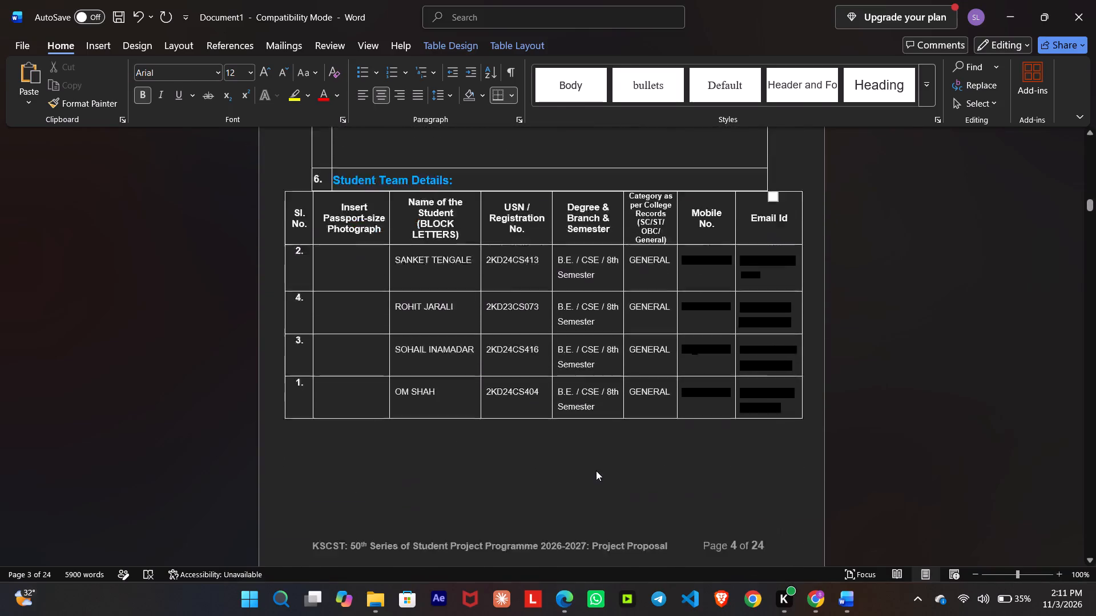
scroll(596, 471, down, 1)
click(781, 343)
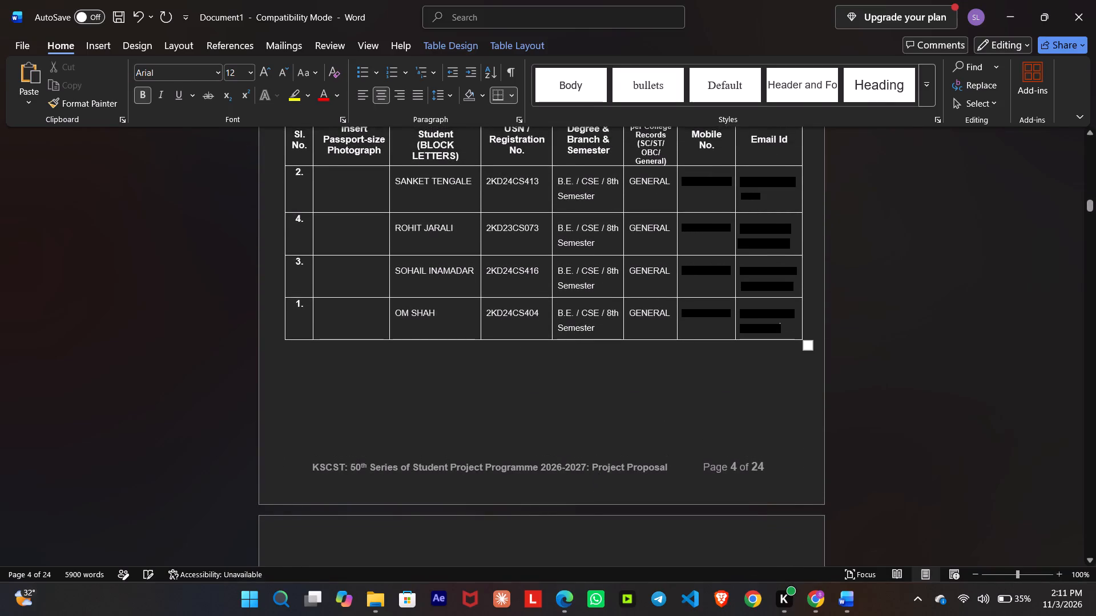
click(806, 352)
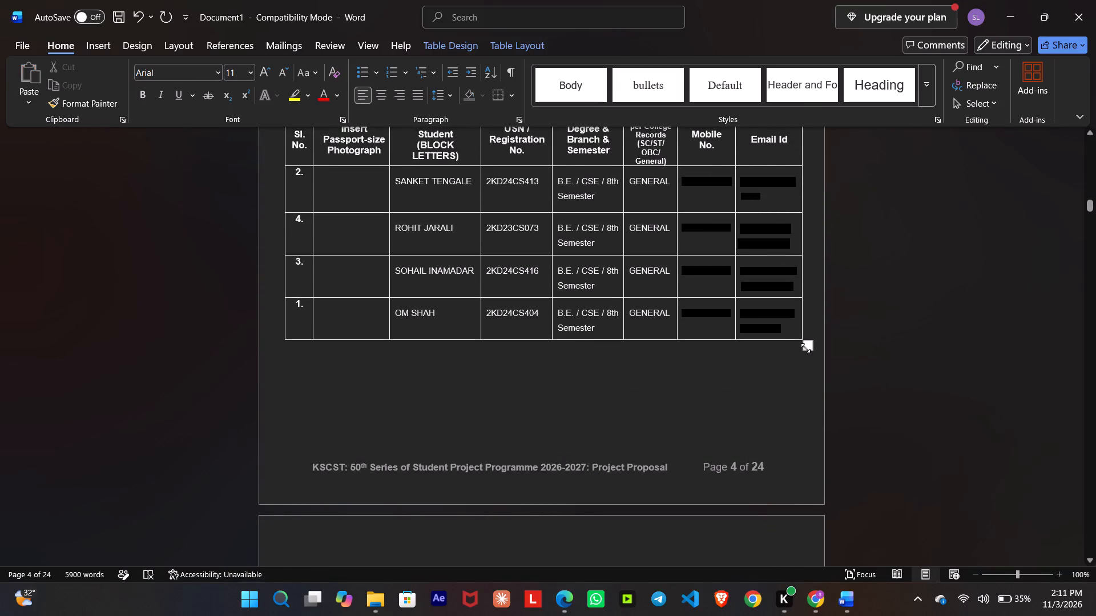
drag(805, 348, 798, 450)
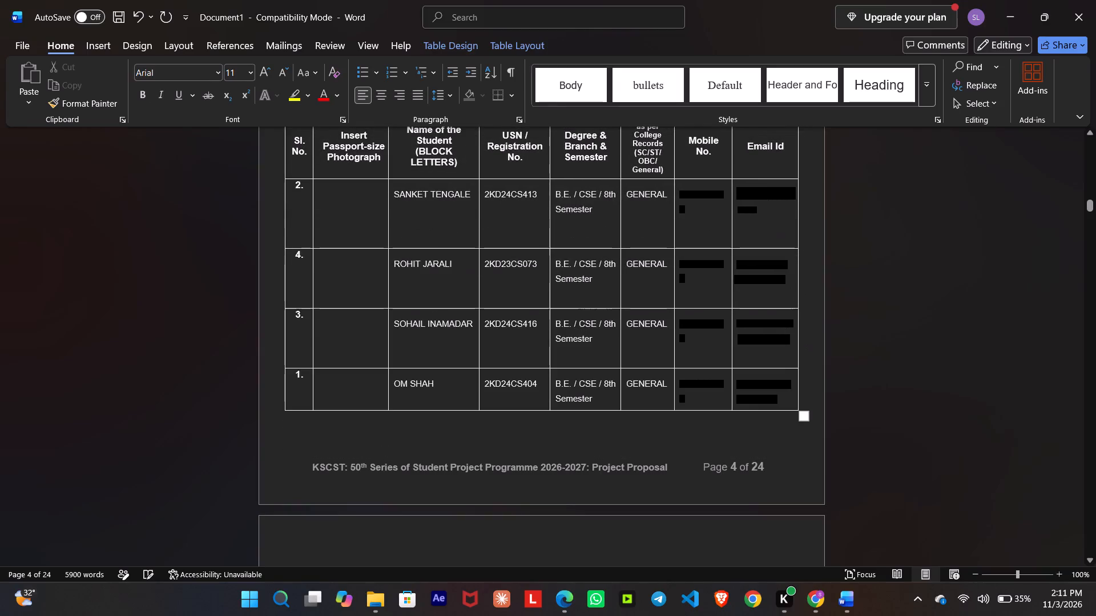
drag(806, 422, 807, 452)
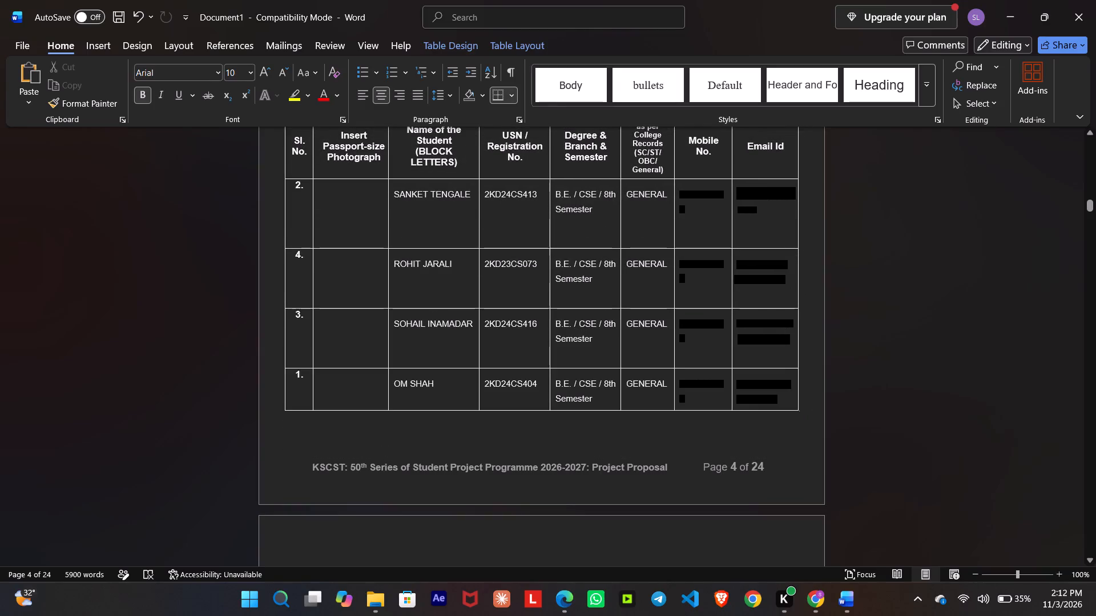
drag(807, 452, 807, 455)
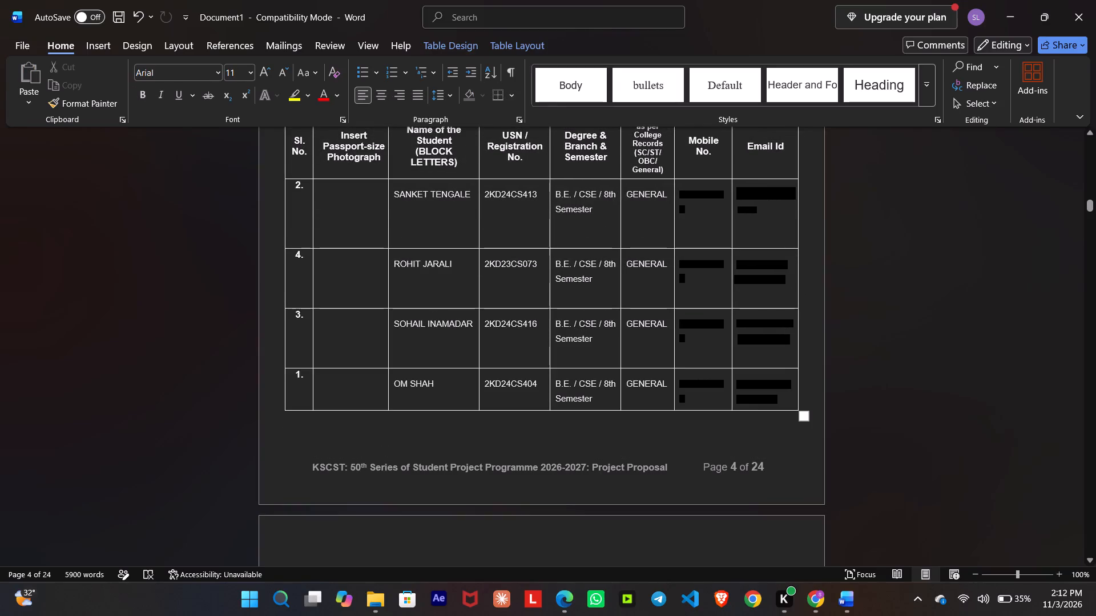
drag(803, 420, 799, 442)
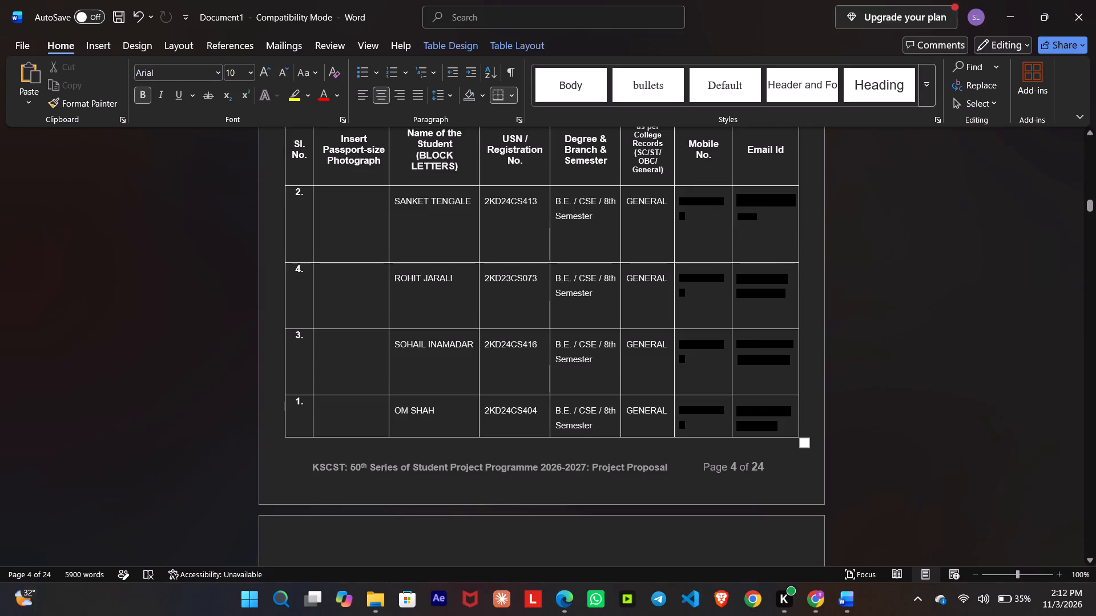
Adjust the row heights in the Student Team Details table, shortening the first three student rows and stretching the last one.
drag(452, 264, 450, 251)
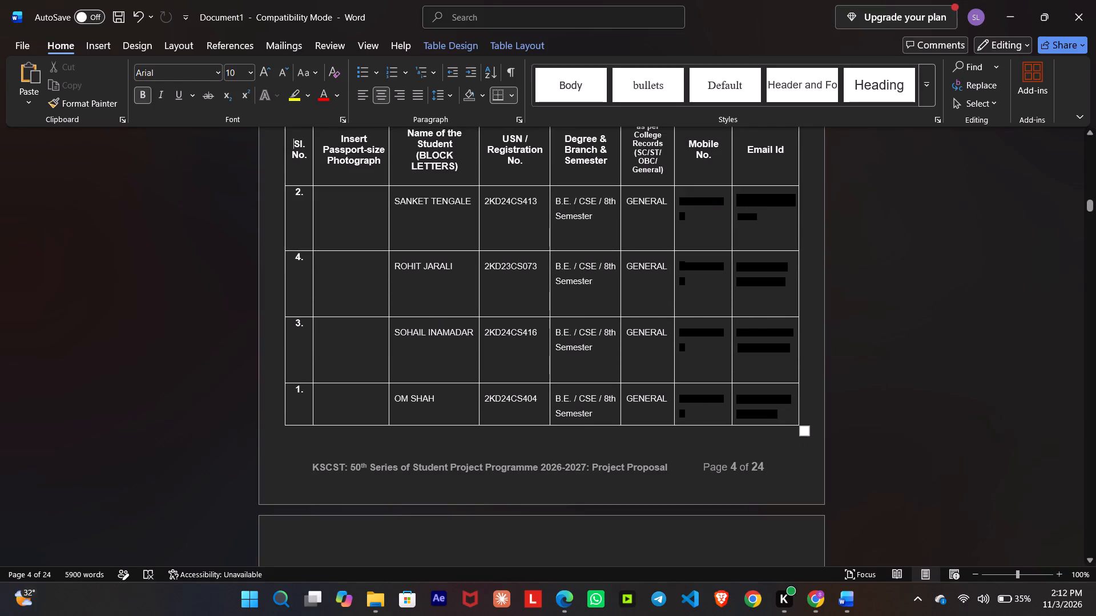
drag(436, 318, 434, 307)
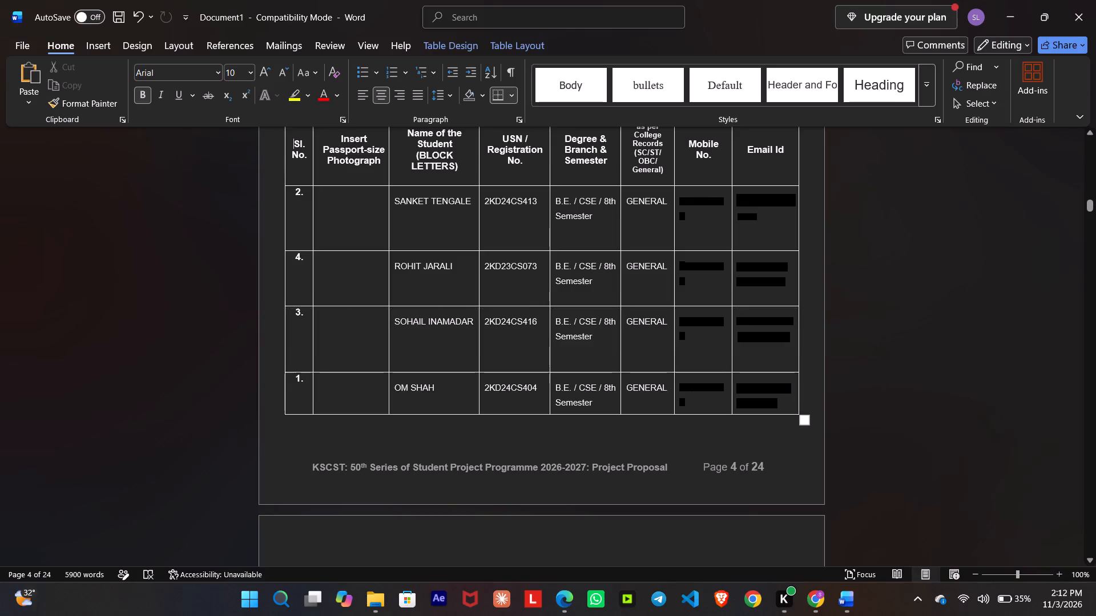
click(437, 370)
drag(436, 372, 438, 367)
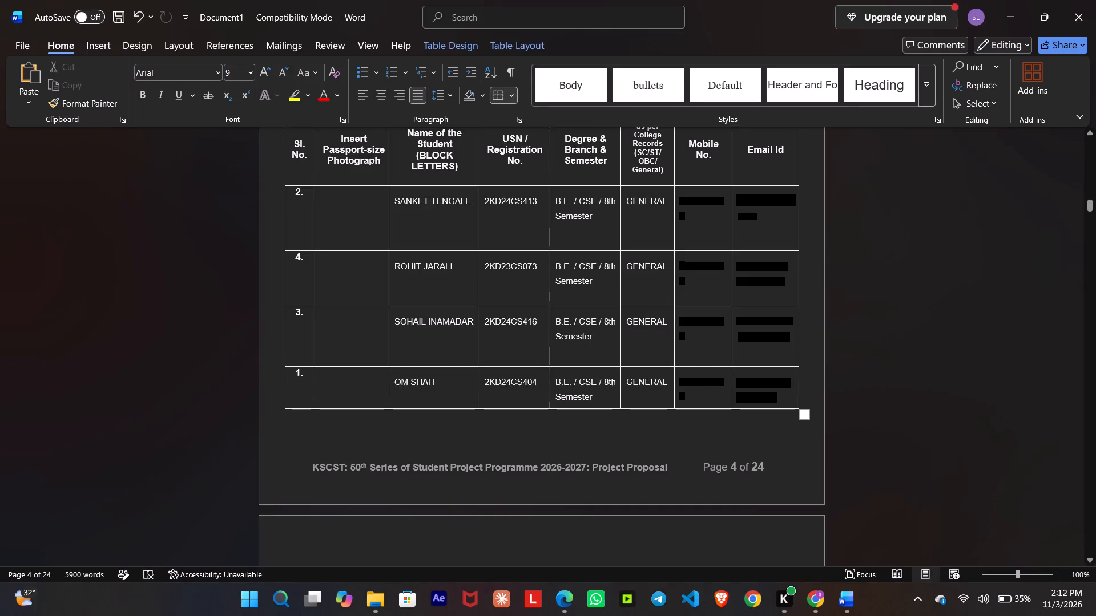
drag(447, 408, 460, 447)
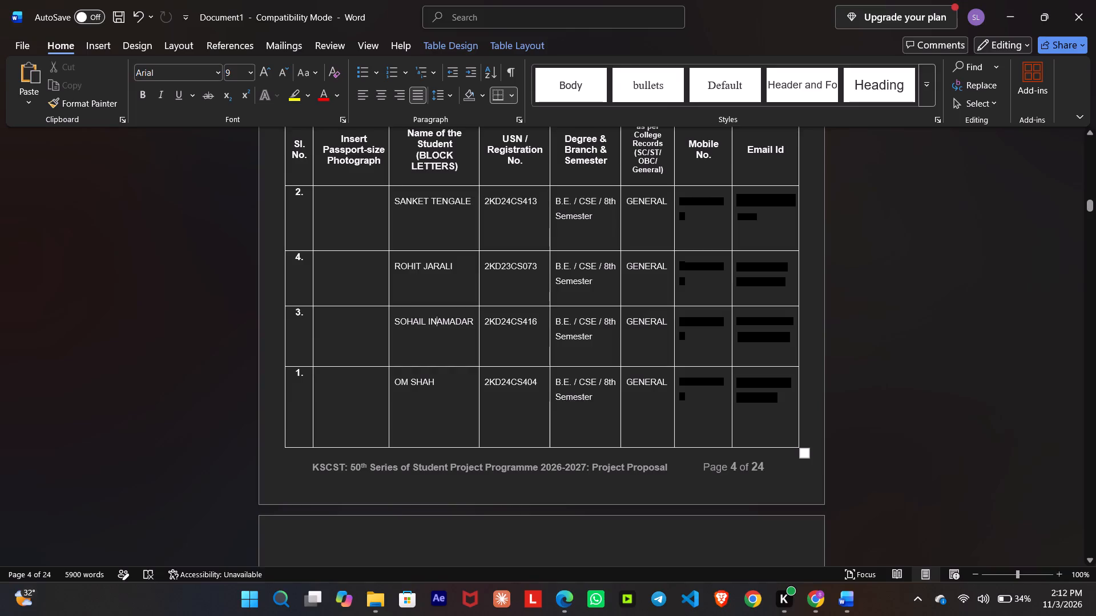
click(436, 367)
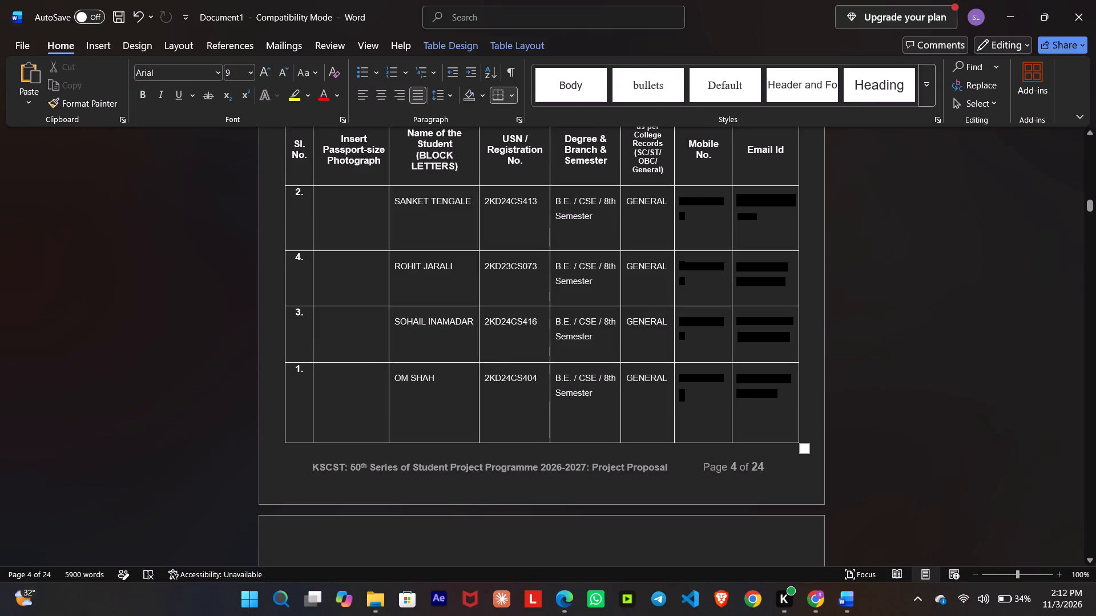
click(422, 251)
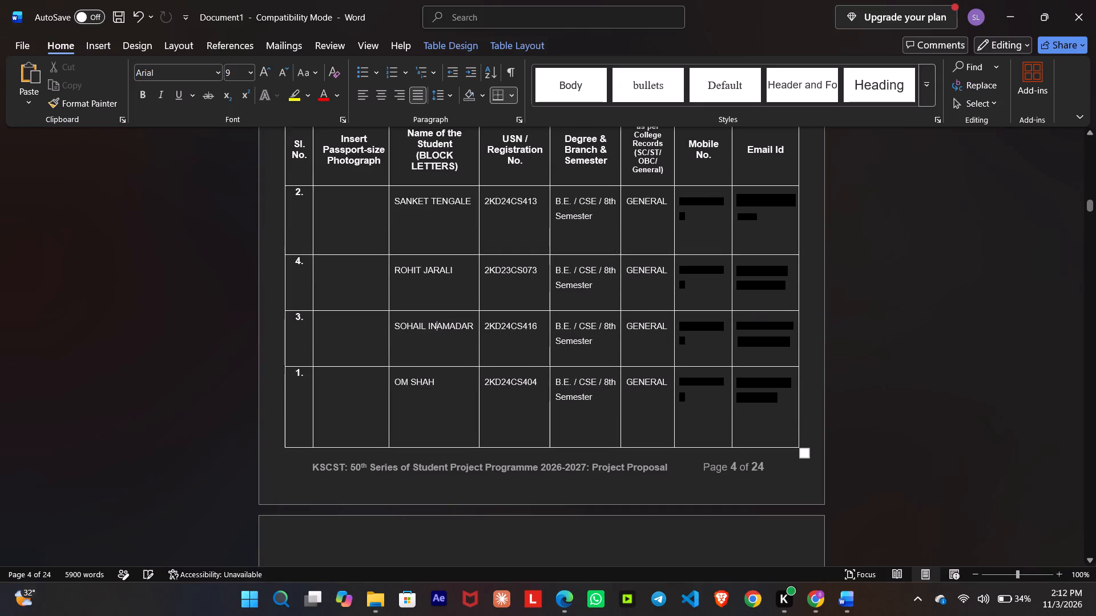
click(431, 313)
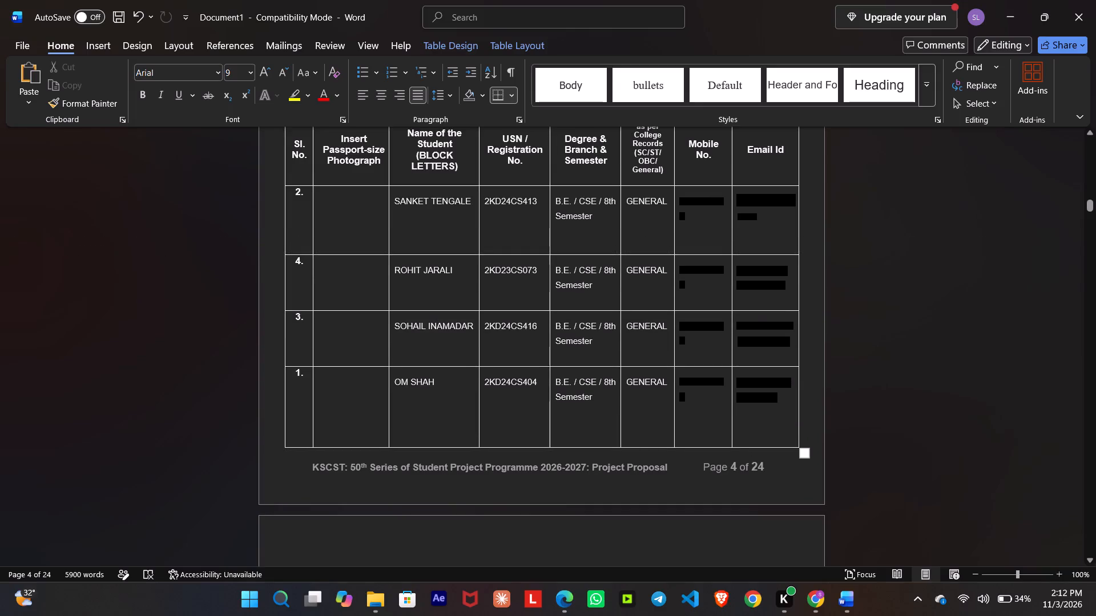
double_click(429, 310)
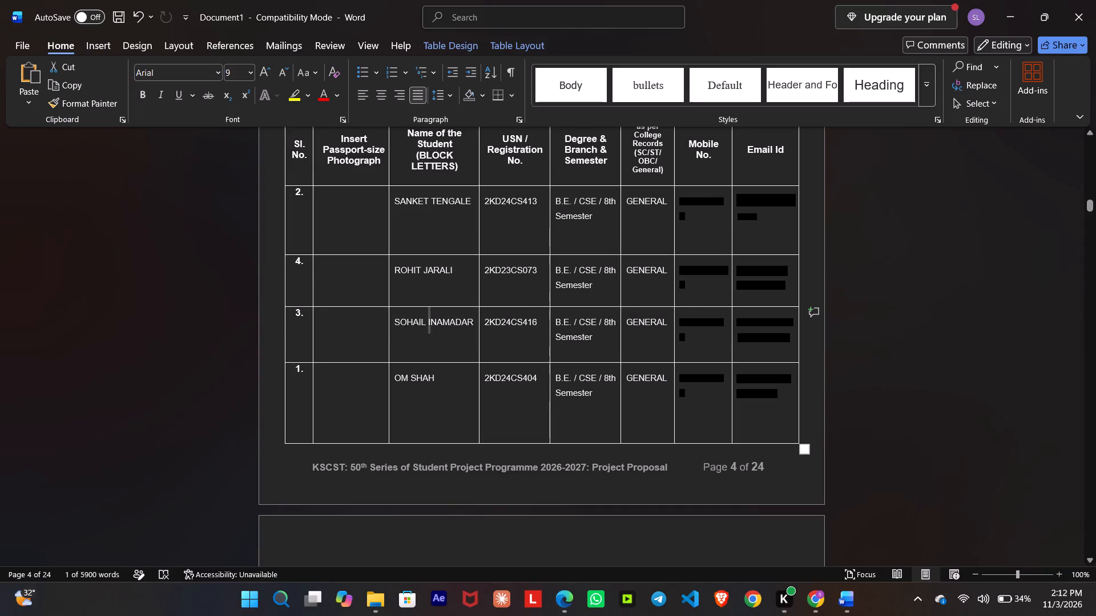
drag(422, 256, 426, 250)
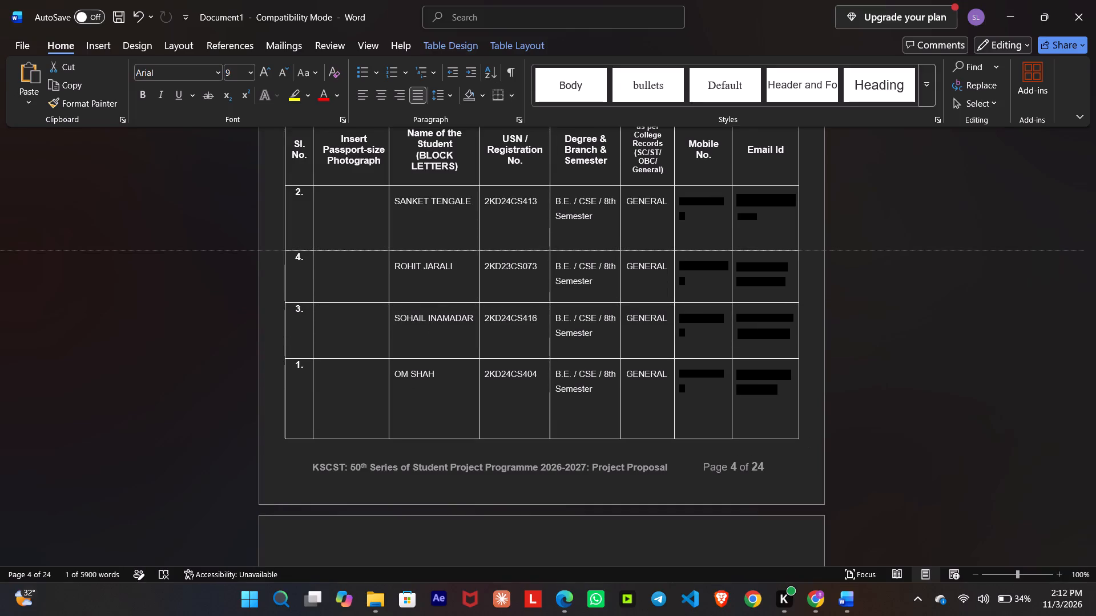
drag(426, 250, 425, 247)
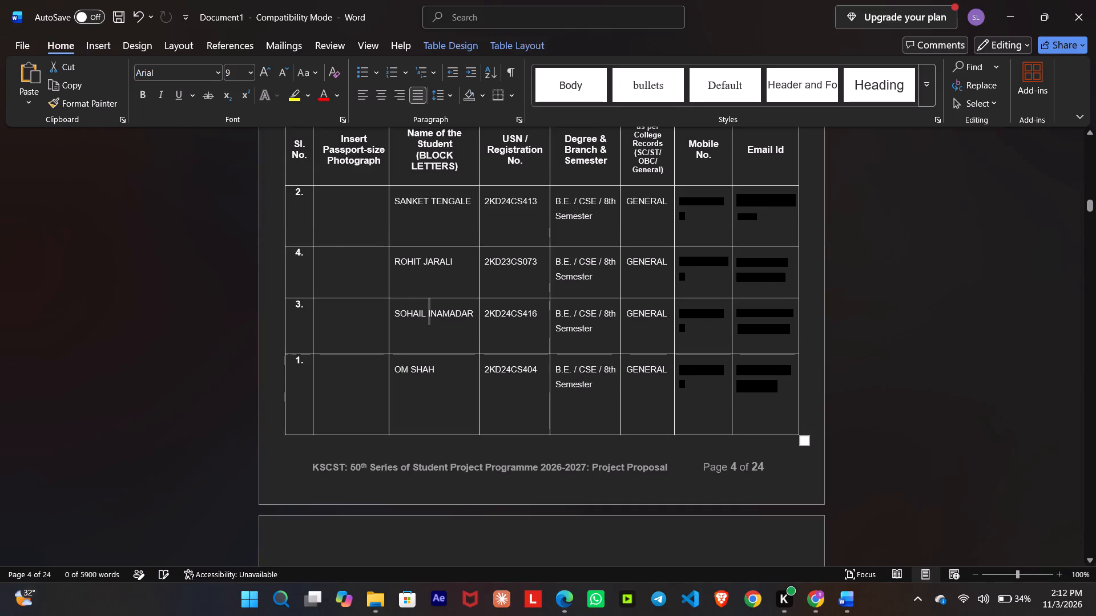
Shorten the last student row of the Student Team Details table to bring its height closer to the rows above.
drag(466, 346, 433, 362)
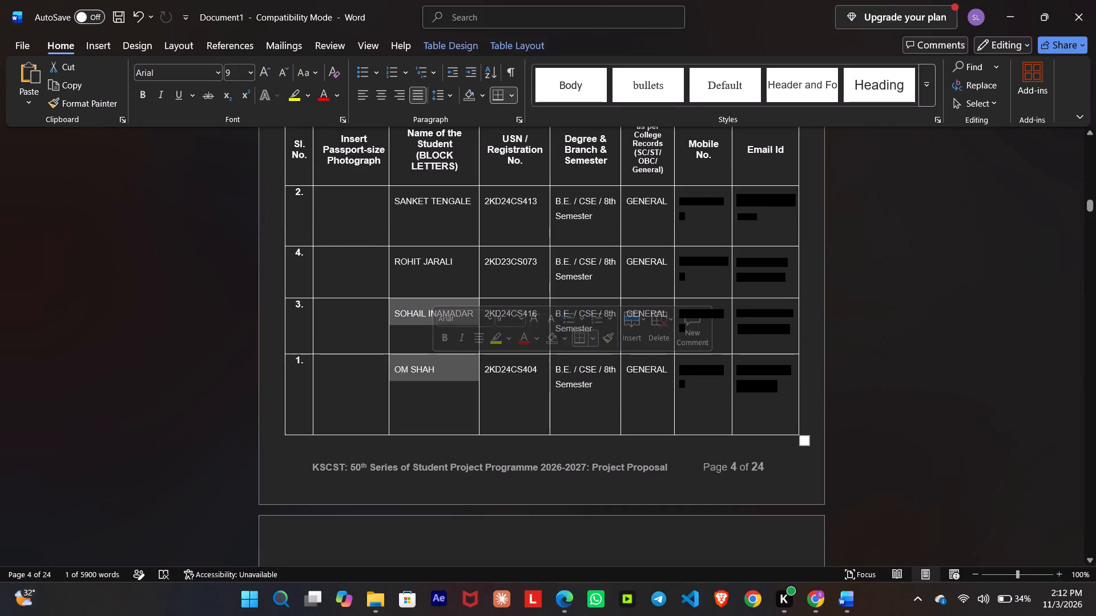
click(446, 435)
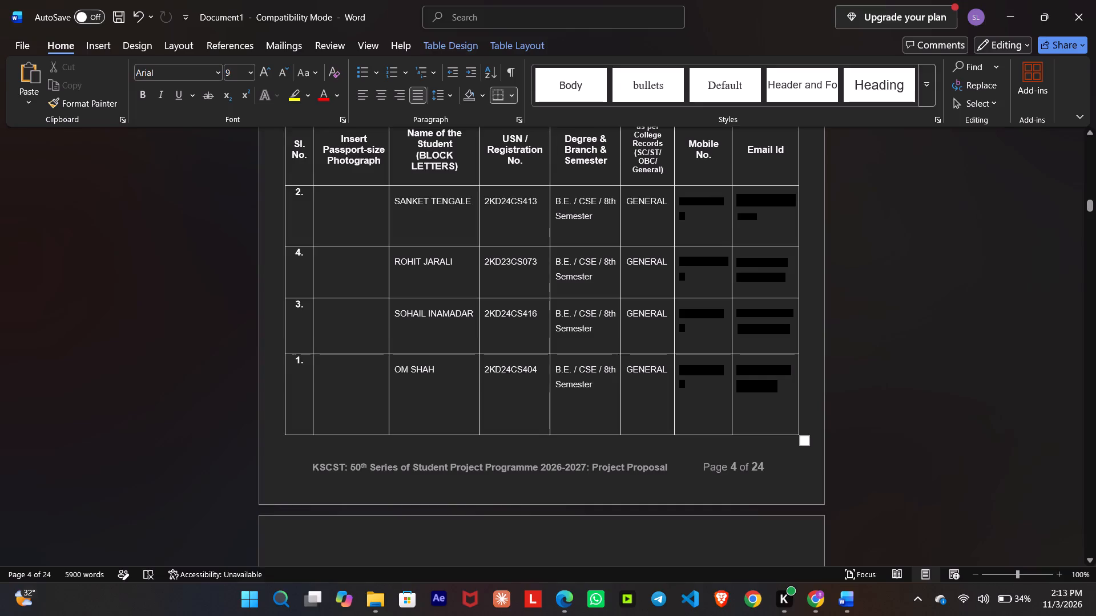
drag(411, 434, 411, 416)
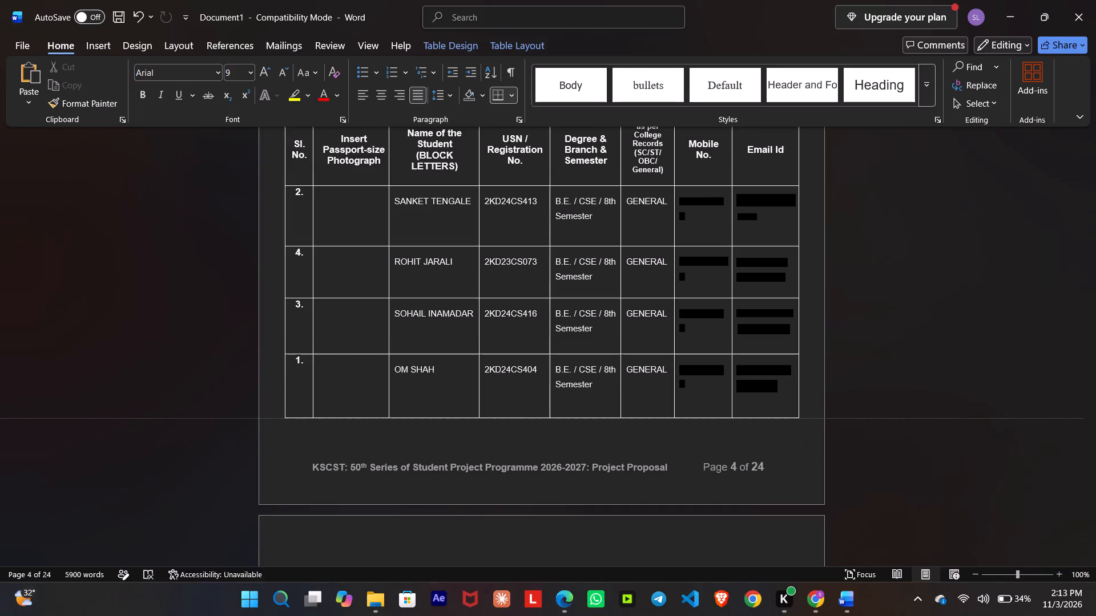
drag(411, 416, 411, 417)
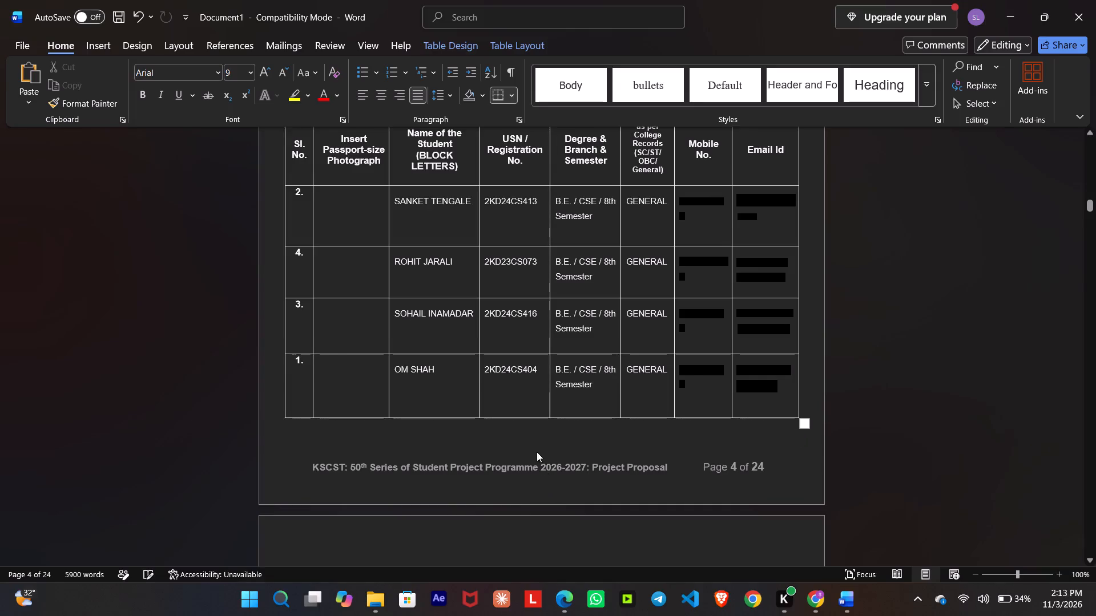
Widen the Mobile No. column of the Student Team Details table so each number fits on one line.
double_click(730, 228)
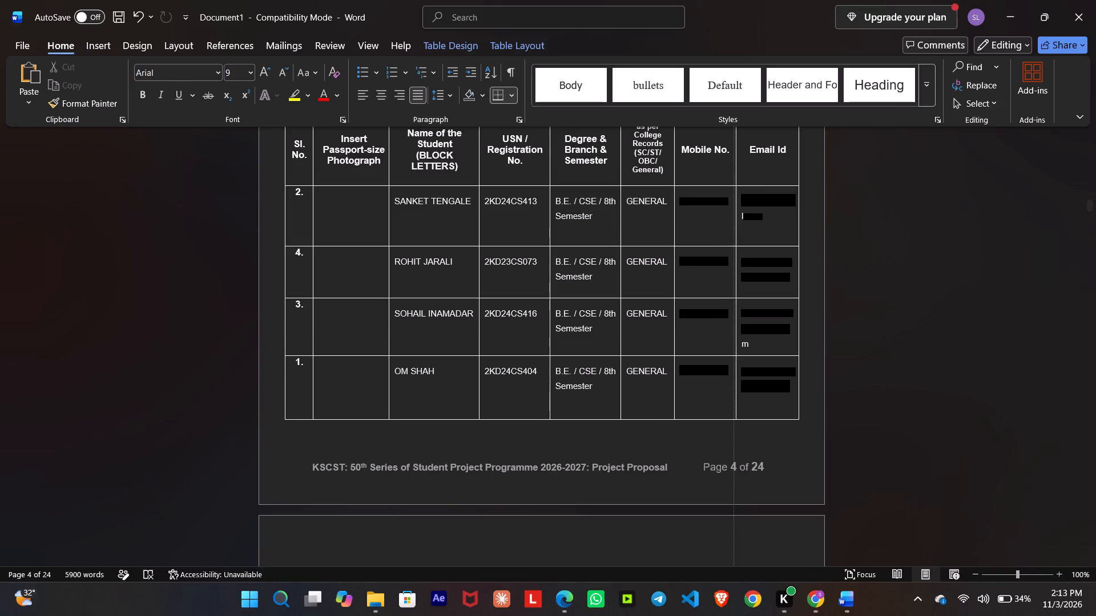
Format the "Objectives:" heading in section 11 with a medium blue theme colour and a font size of 12.
scroll(722, 457, down, 1)
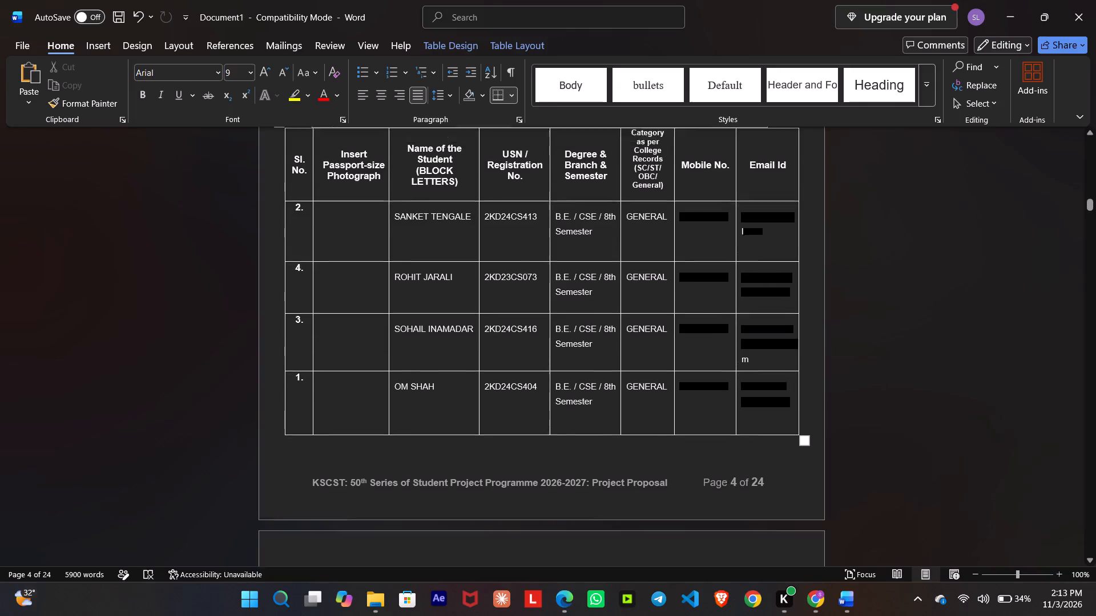
scroll(722, 457, down, 1)
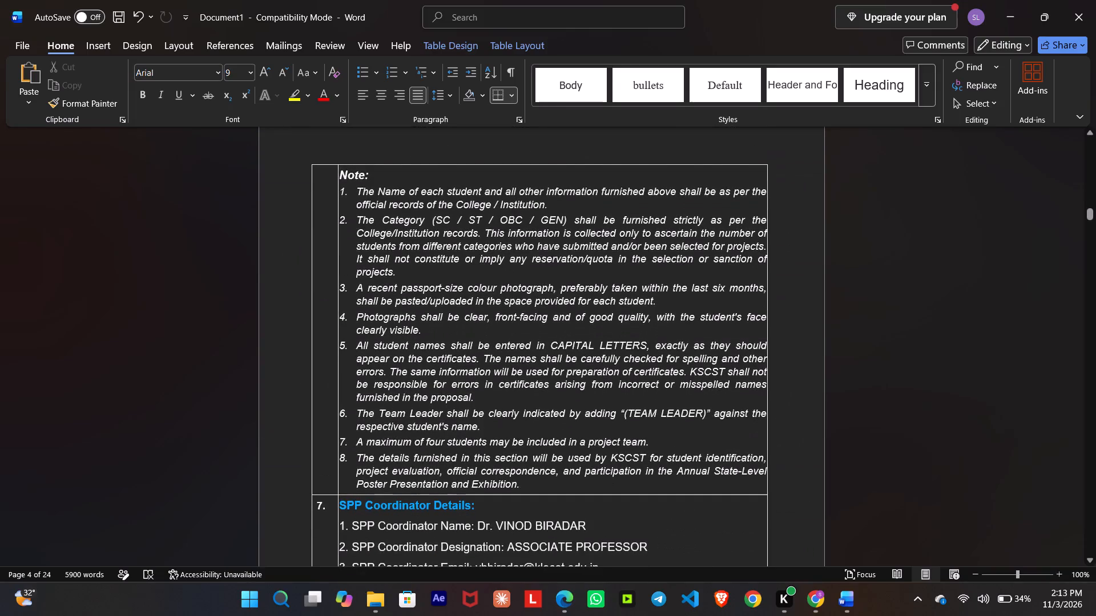
scroll(719, 429, down, 4)
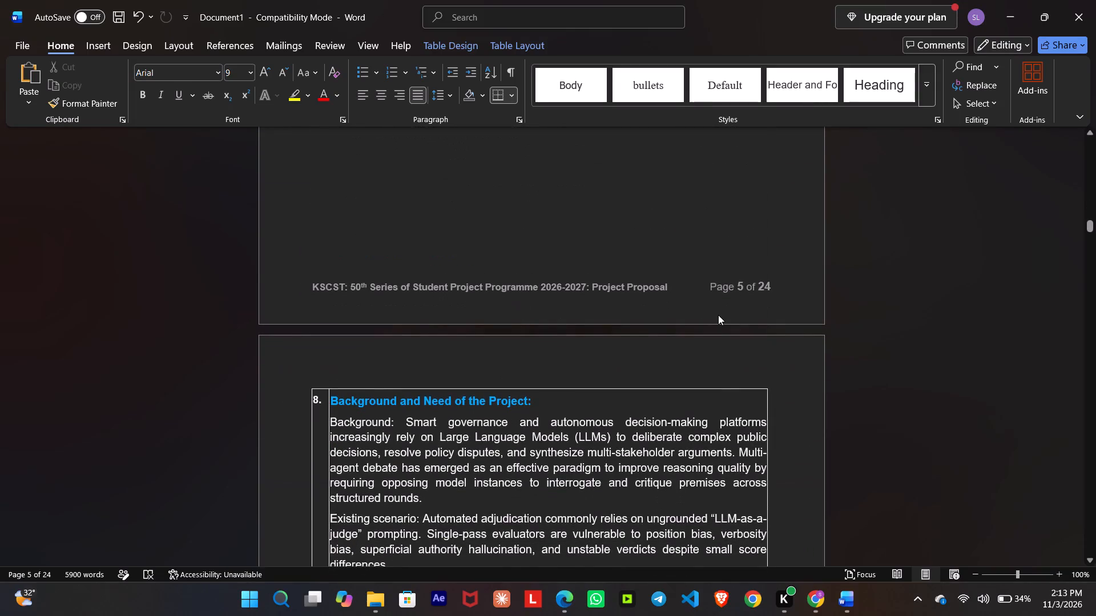
scroll(809, 367, down, 4)
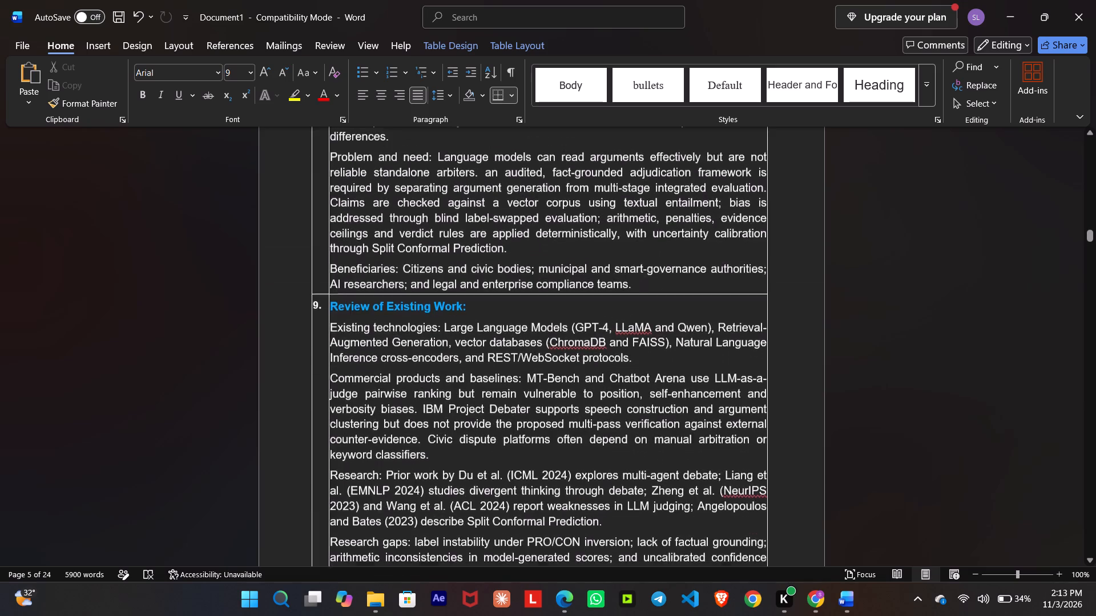
scroll(809, 367, down, 4)
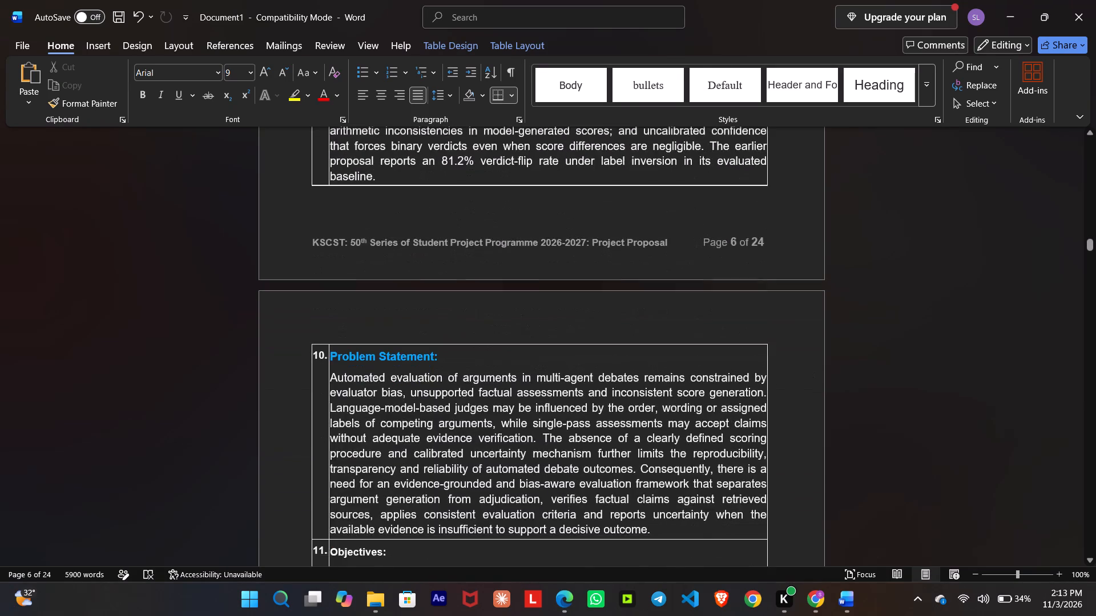
scroll(809, 367, down, 2)
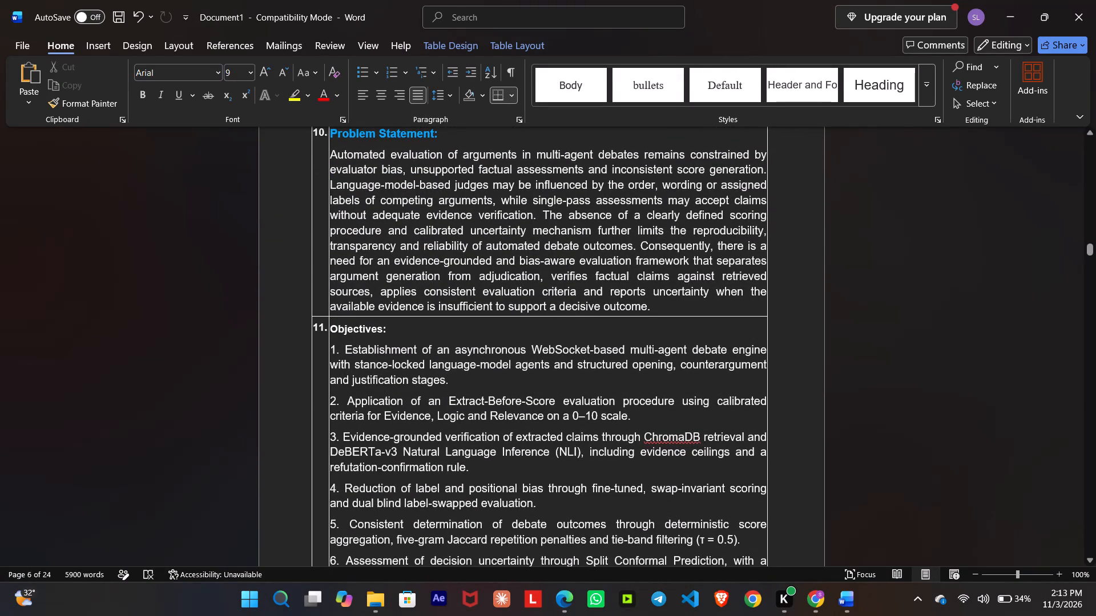
drag(395, 328, 371, 317)
drag(389, 331, 357, 327)
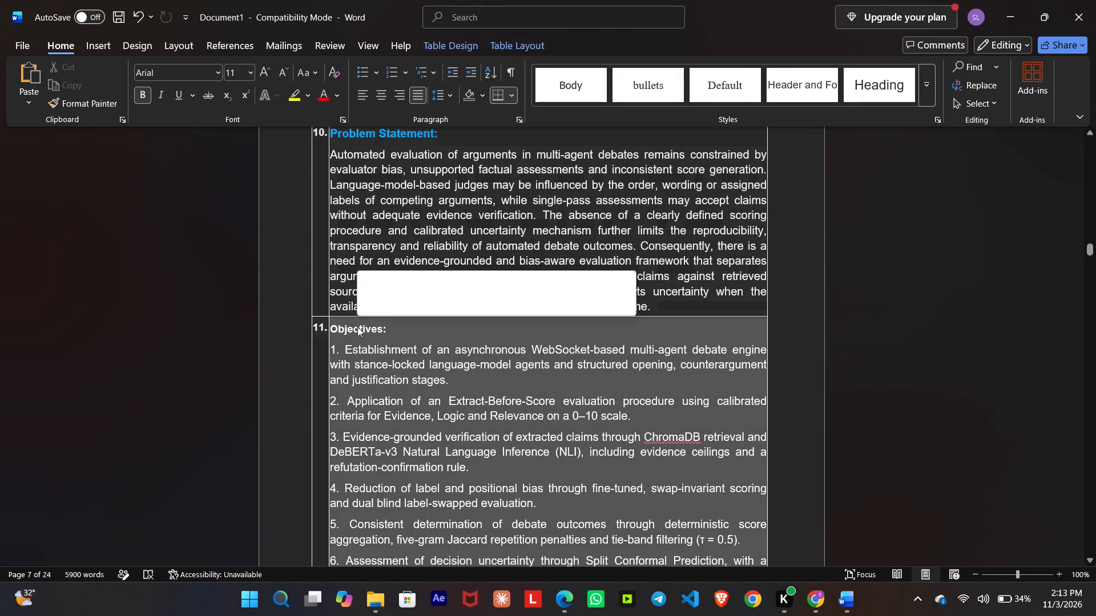
click(357, 327)
drag(384, 329, 353, 328)
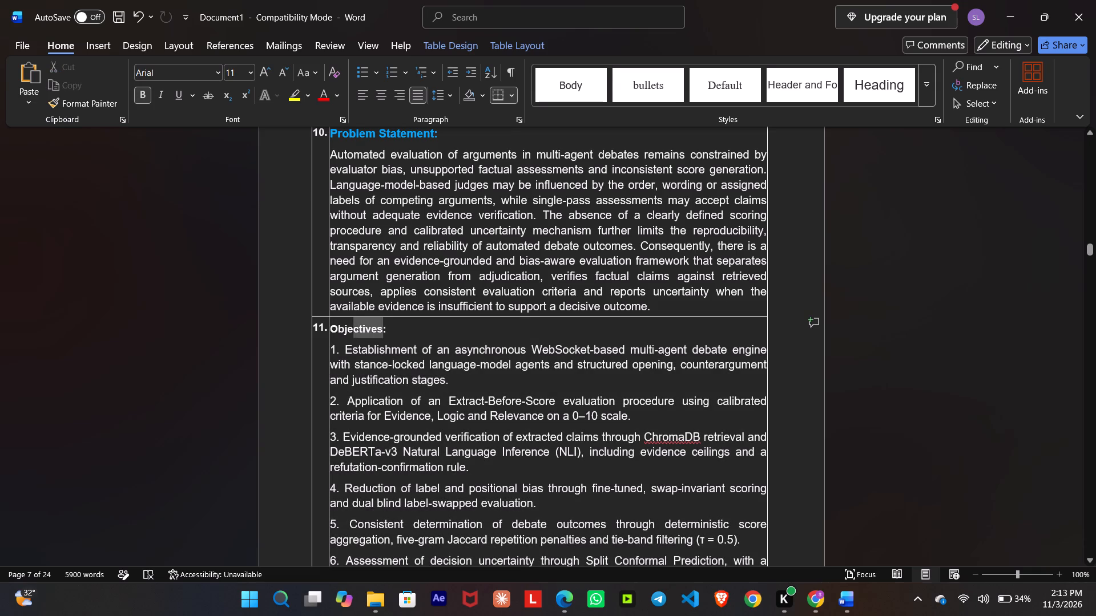
drag(353, 328, 329, 327)
click(375, 369)
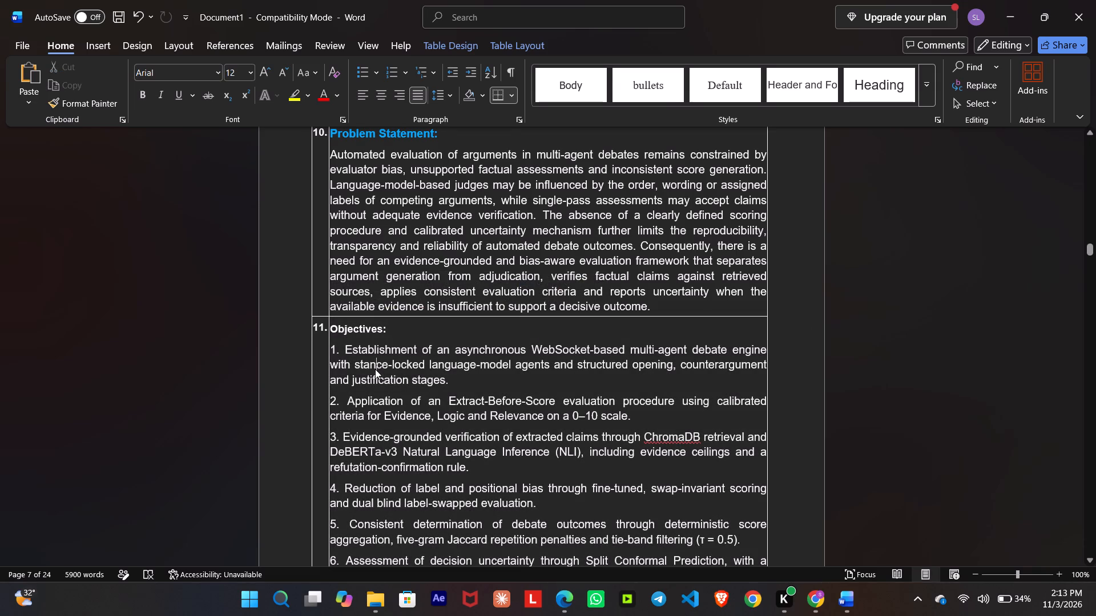
drag(390, 331, 354, 323)
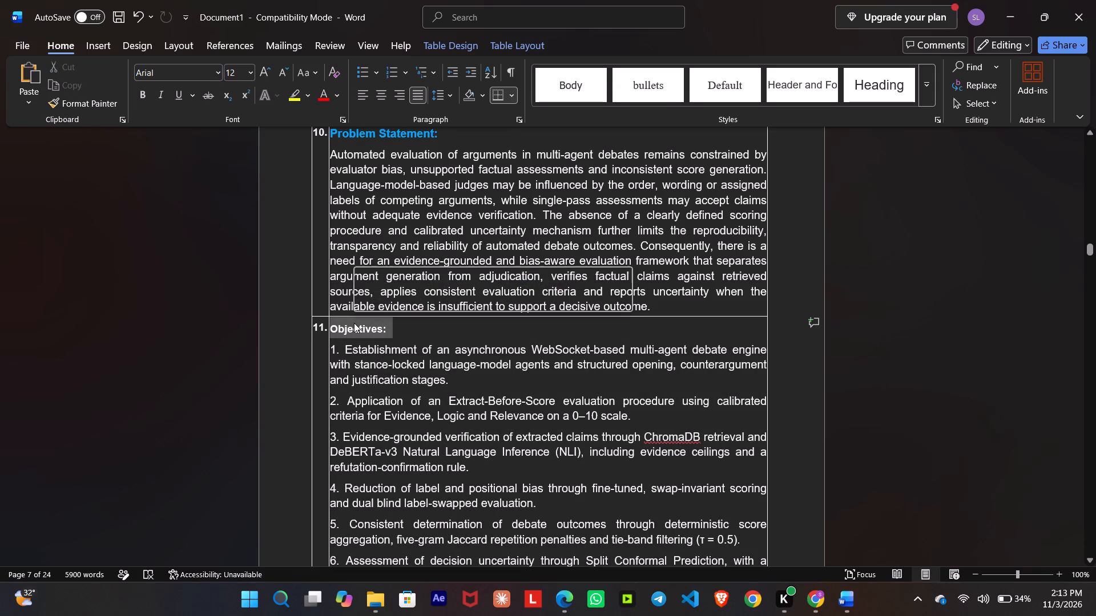
click(457, 297)
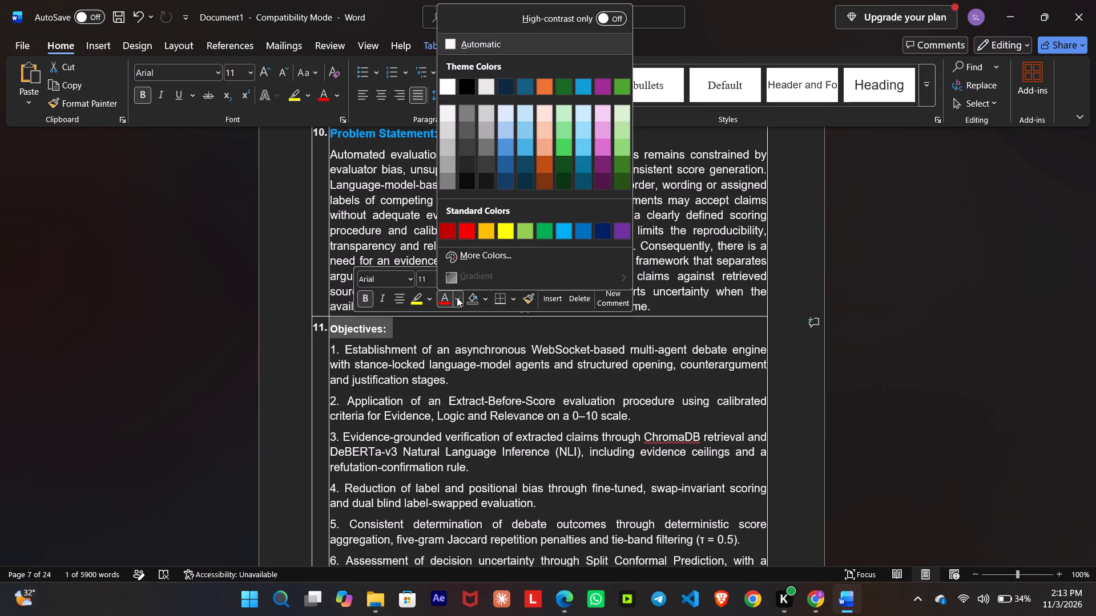
click(511, 150)
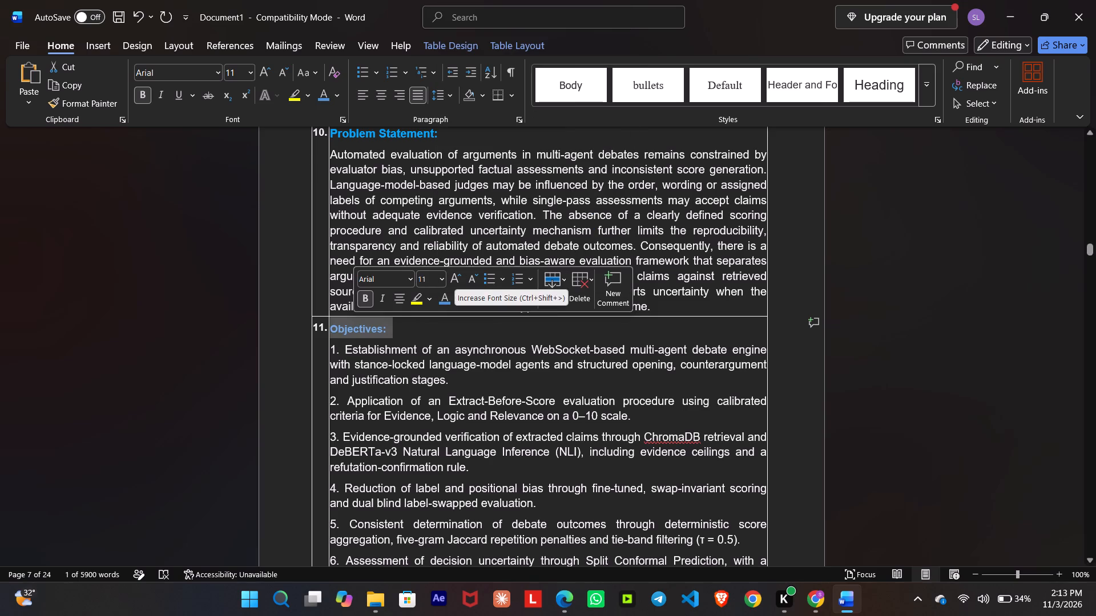
click(450, 283)
click(442, 381)
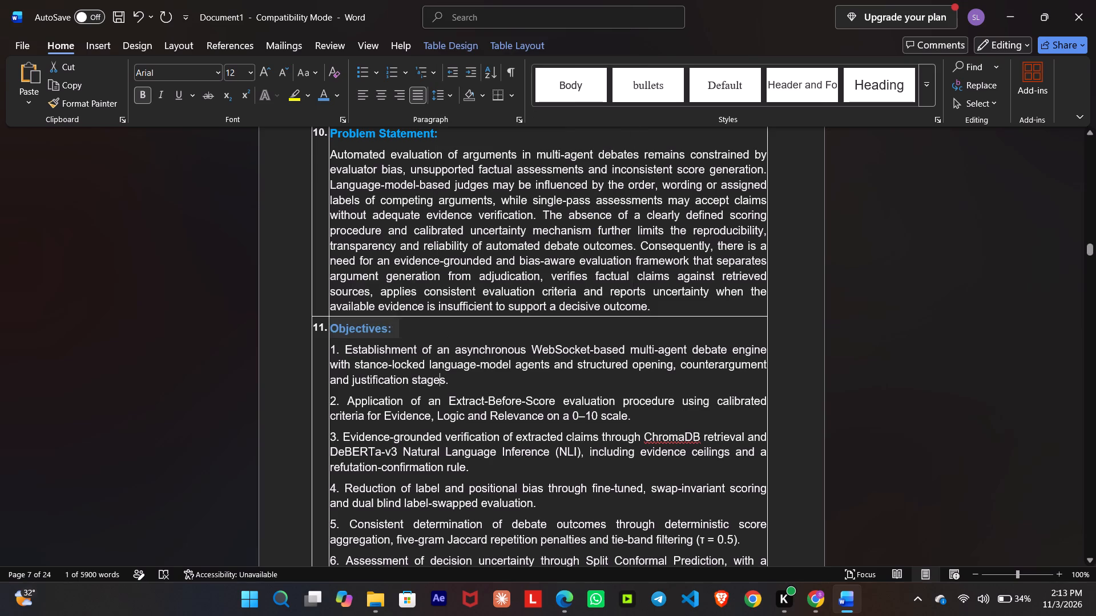
Review the formatting and content of the Objectives, Innovation / Novelty and Methodology sections, including the algorithm, formulas and system architecture figure.
scroll(442, 381, down, 6)
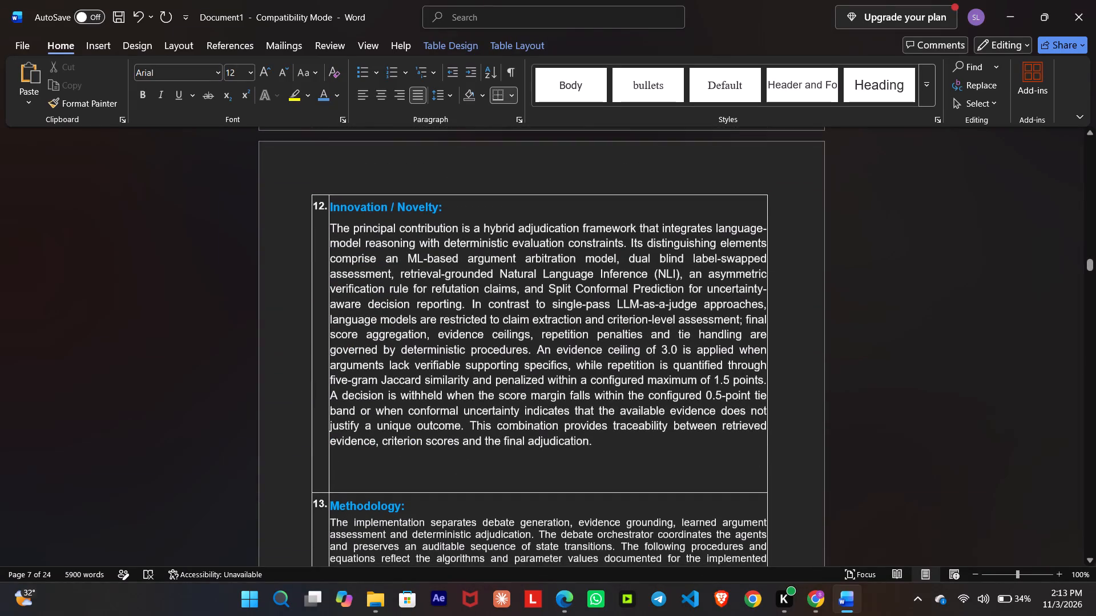
scroll(442, 381, down, 3)
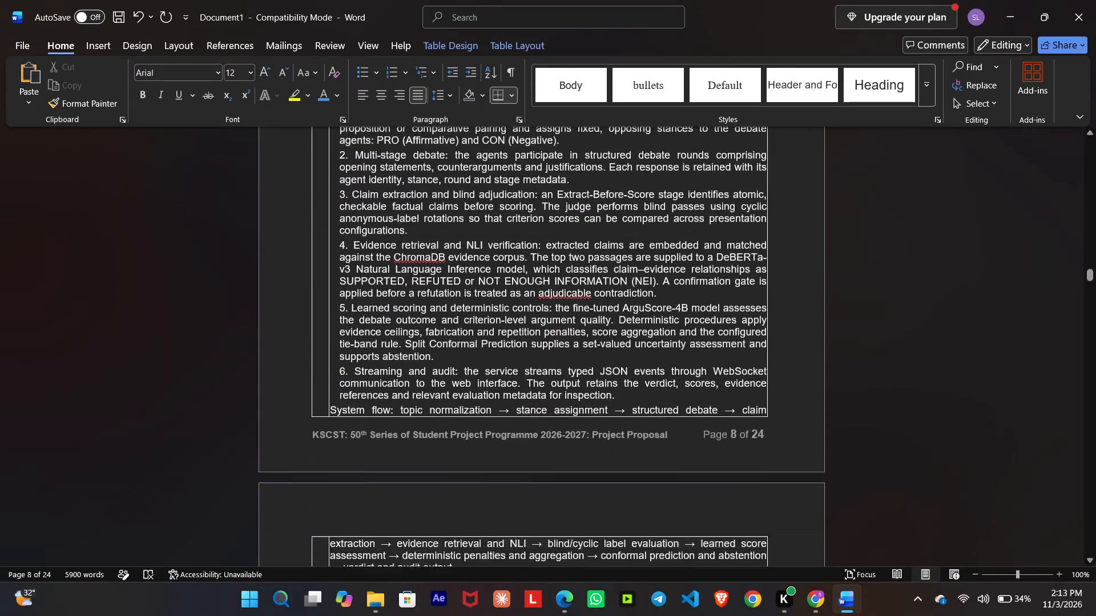
scroll(442, 381, down, 2)
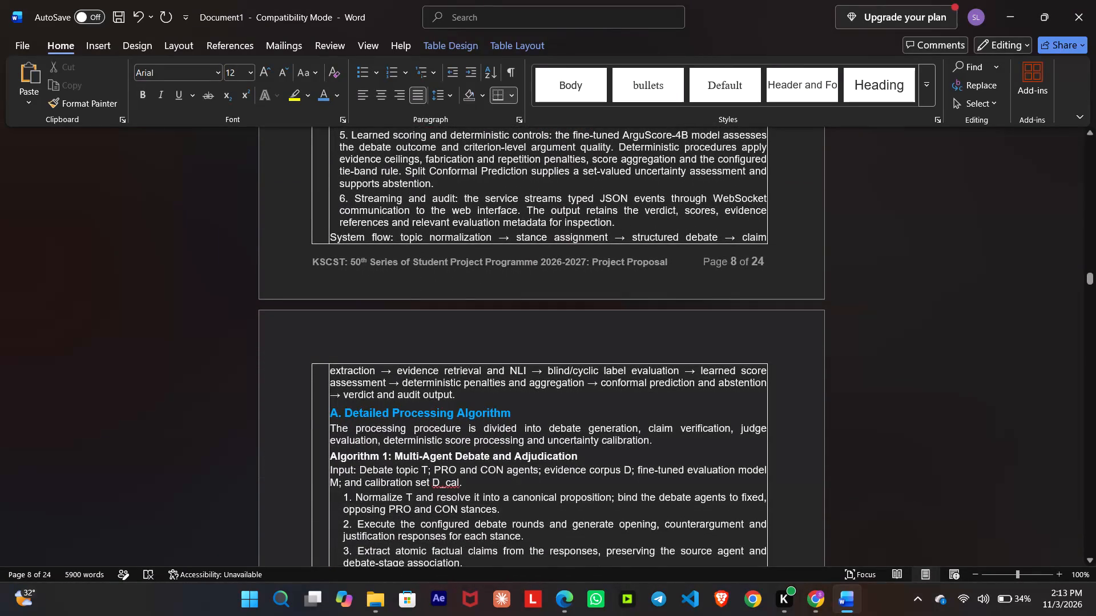
scroll(442, 381, down, 2)
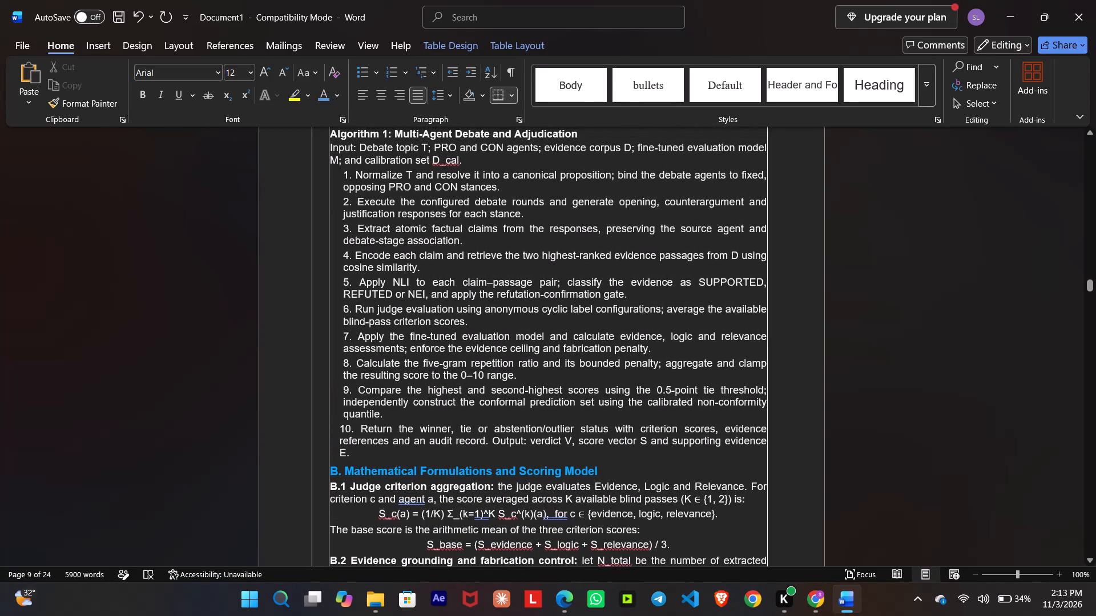
drag(345, 174, 327, 177)
scroll(442, 348, down, 3)
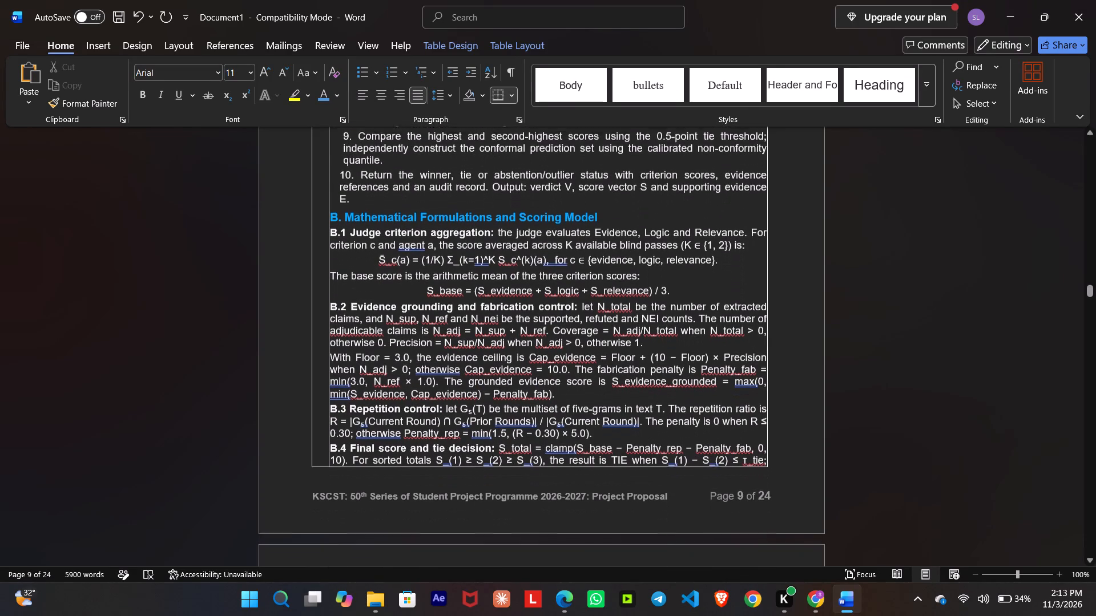
scroll(442, 348, down, 1)
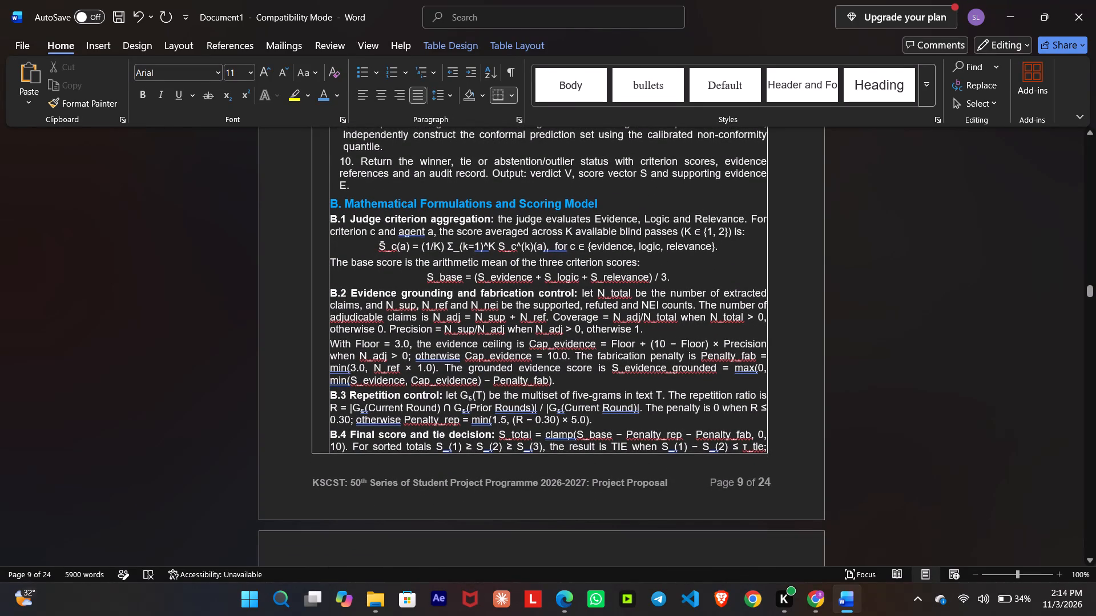
scroll(525, 398, down, 3)
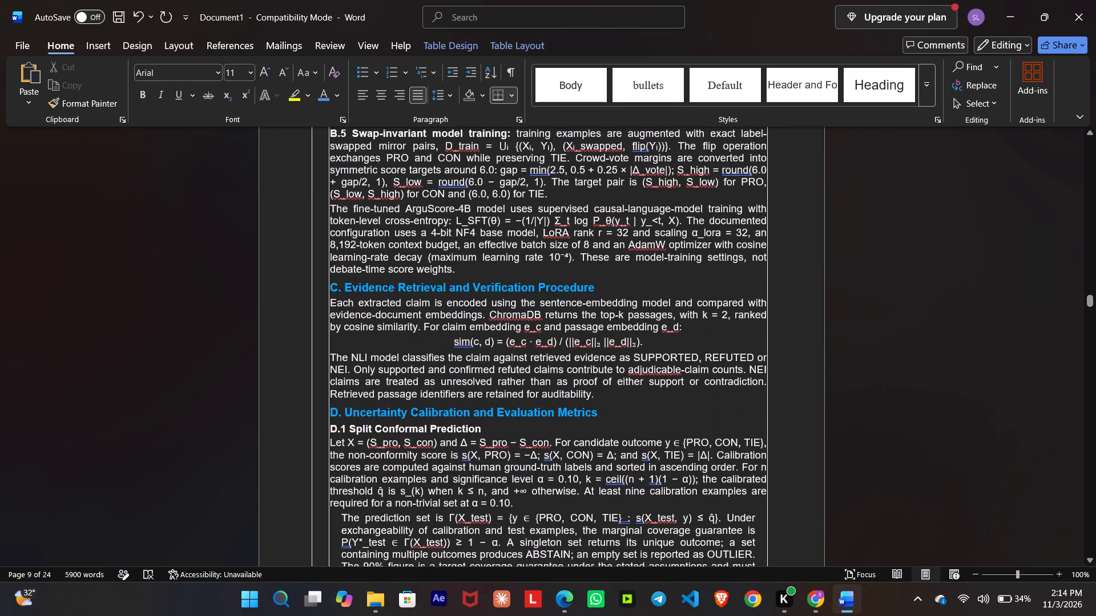
scroll(525, 398, up, 5)
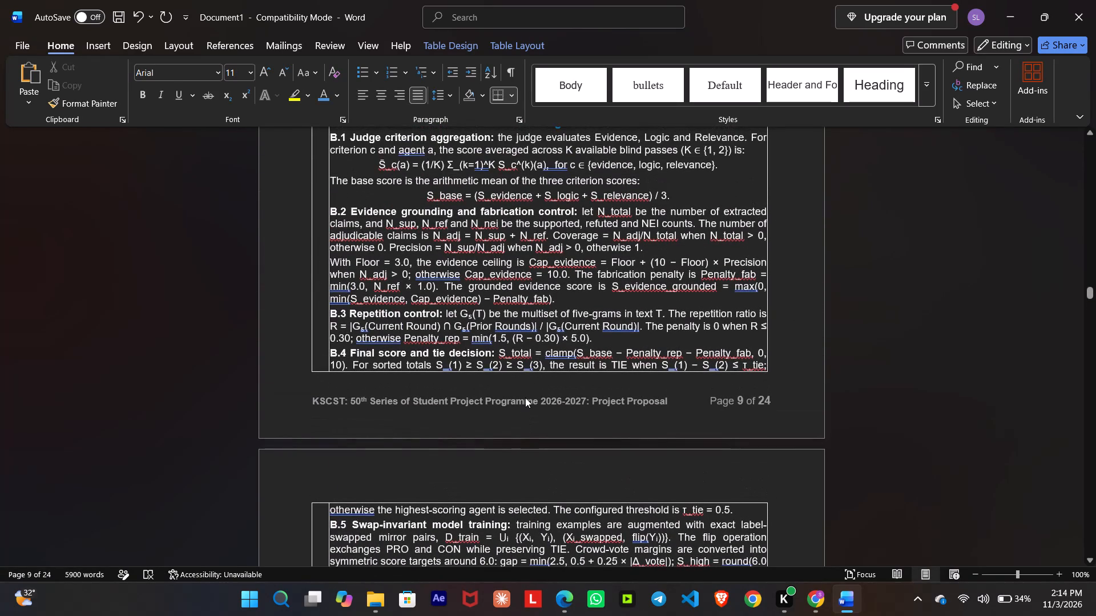
scroll(525, 398, down, 1)
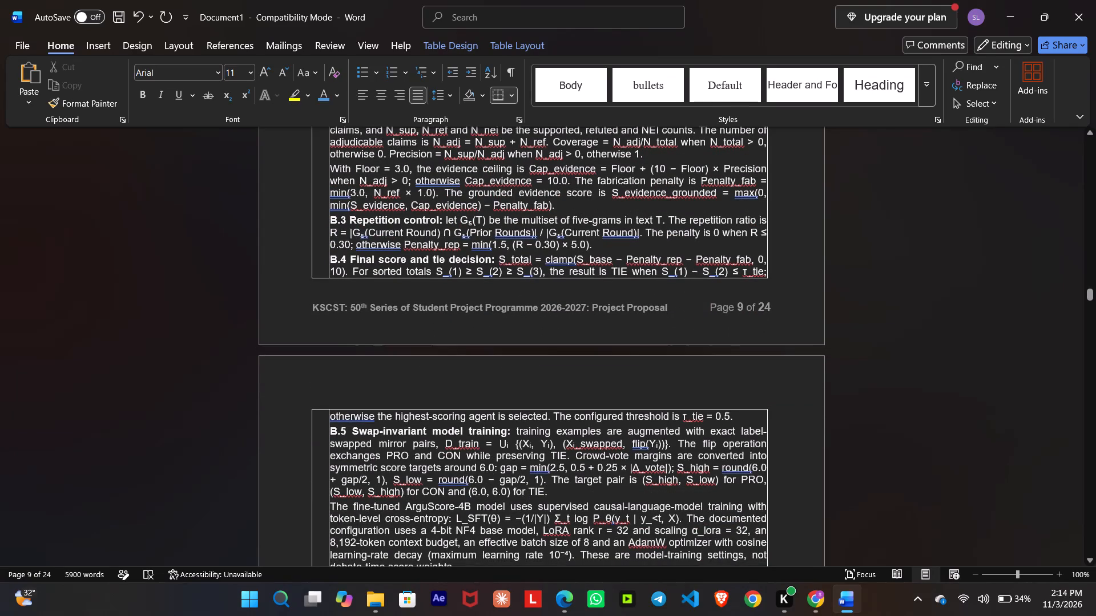
scroll(525, 398, down, 2)
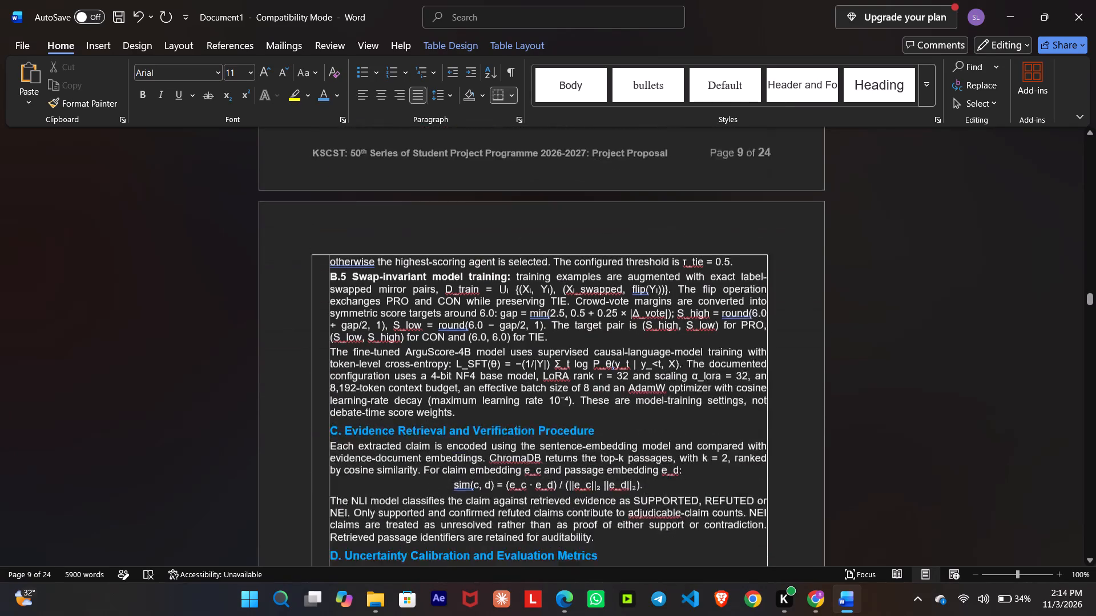
scroll(525, 398, down, 1)
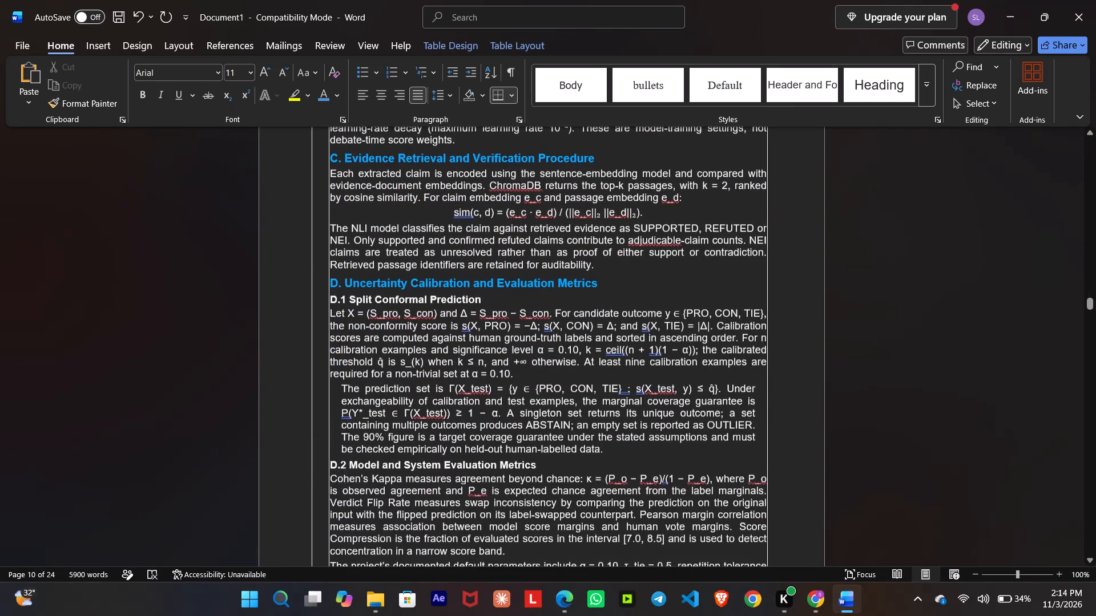
scroll(525, 398, down, 2)
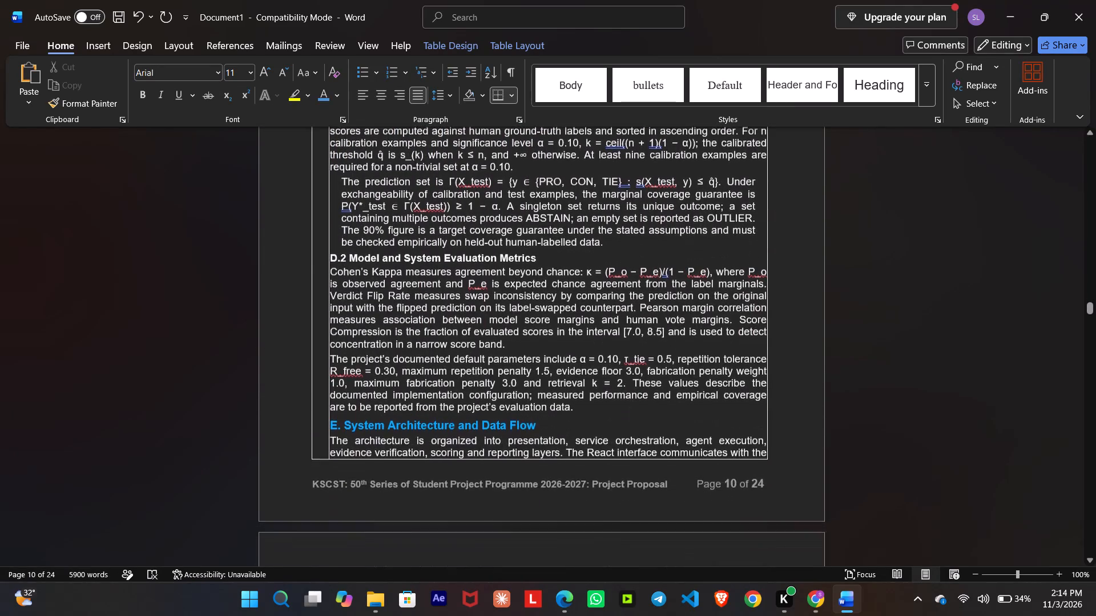
scroll(525, 398, down, 3)
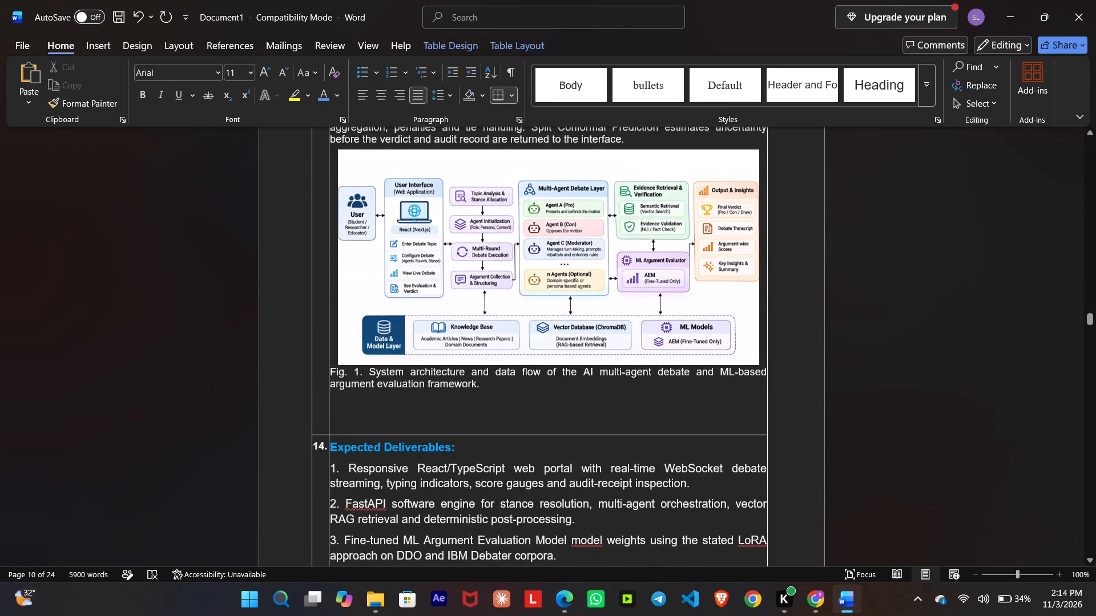
Review sections 14 to 19, from Expected Deliverables through Relevance, Work Plan and Facilities Available to Major Requirements for the Project.
scroll(525, 398, down, 6)
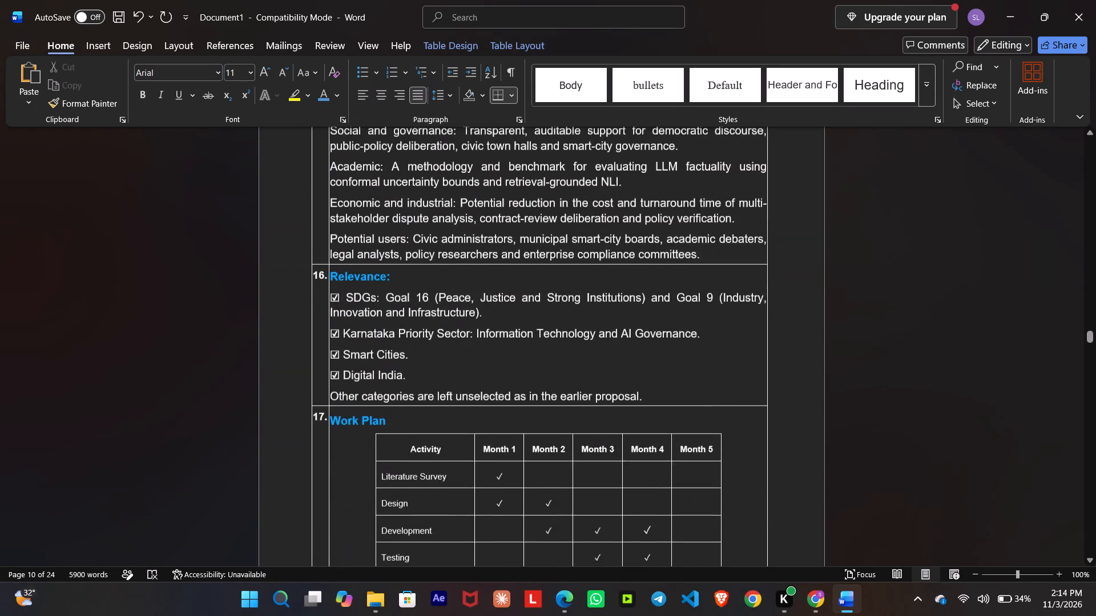
scroll(525, 398, down, 3)
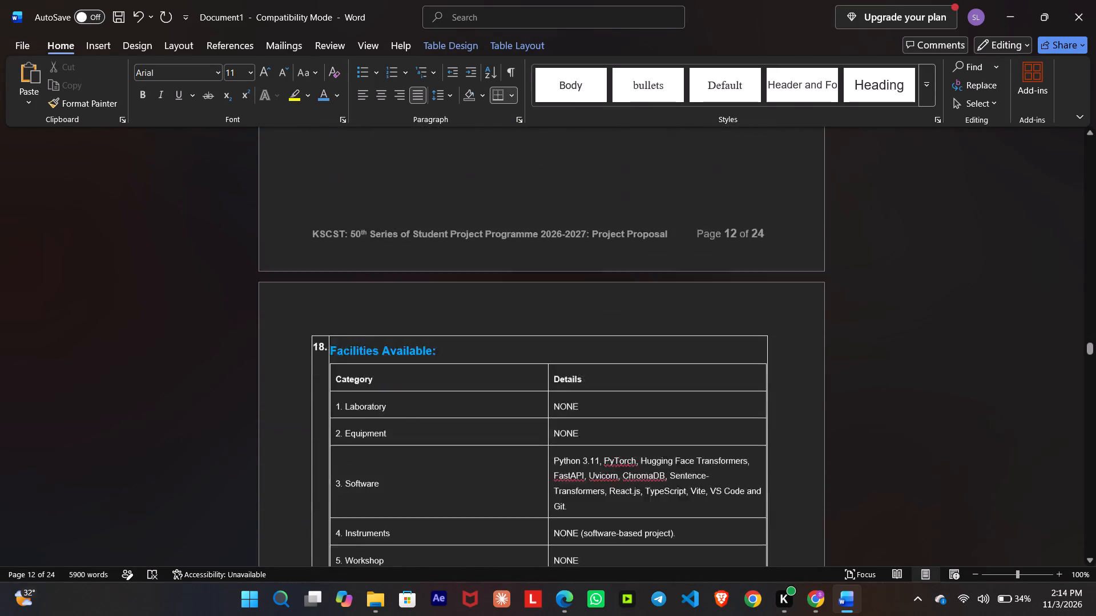
scroll(525, 398, down, 3)
Save the proposal to the Desktop as a Word document named "ARGUS KSCST Student Project Proposal 2026 final", accepting the upgrade to the newest file format.
key(ctrl+s)
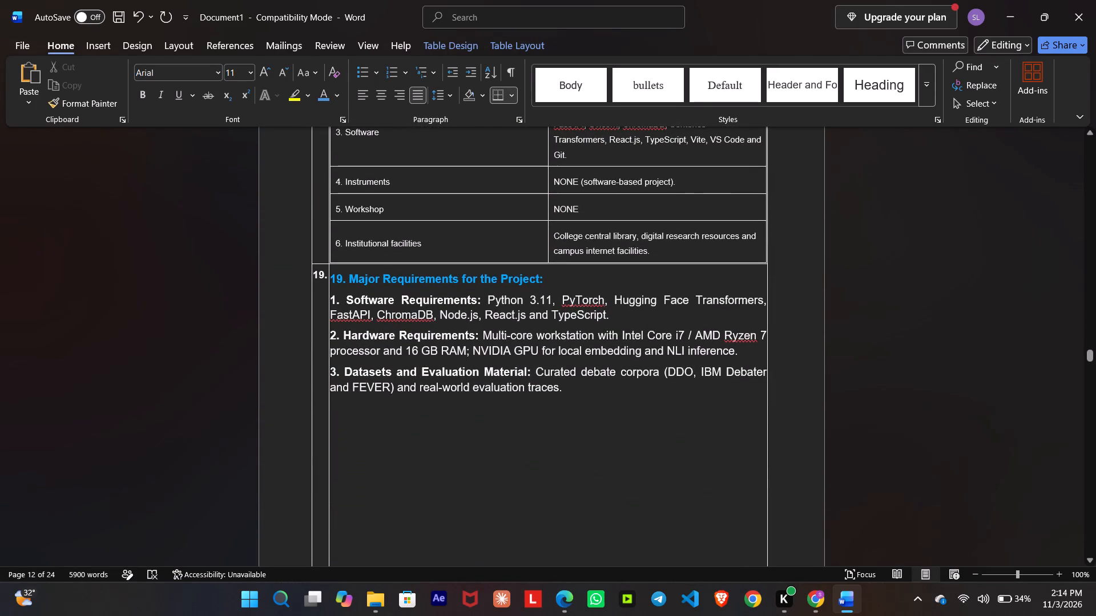
click(485, 324)
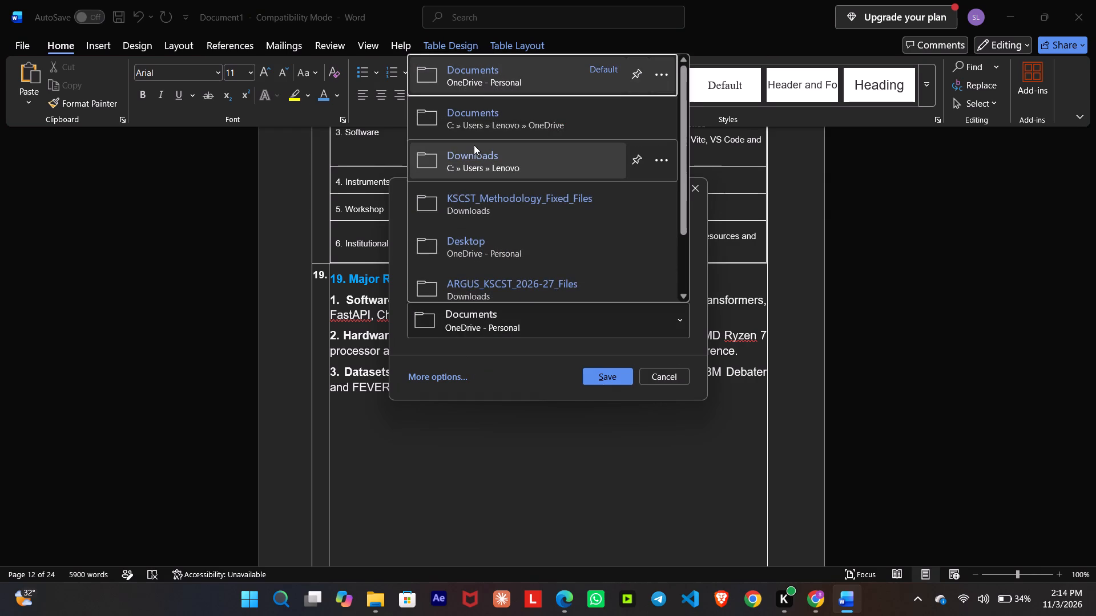
click(476, 242)
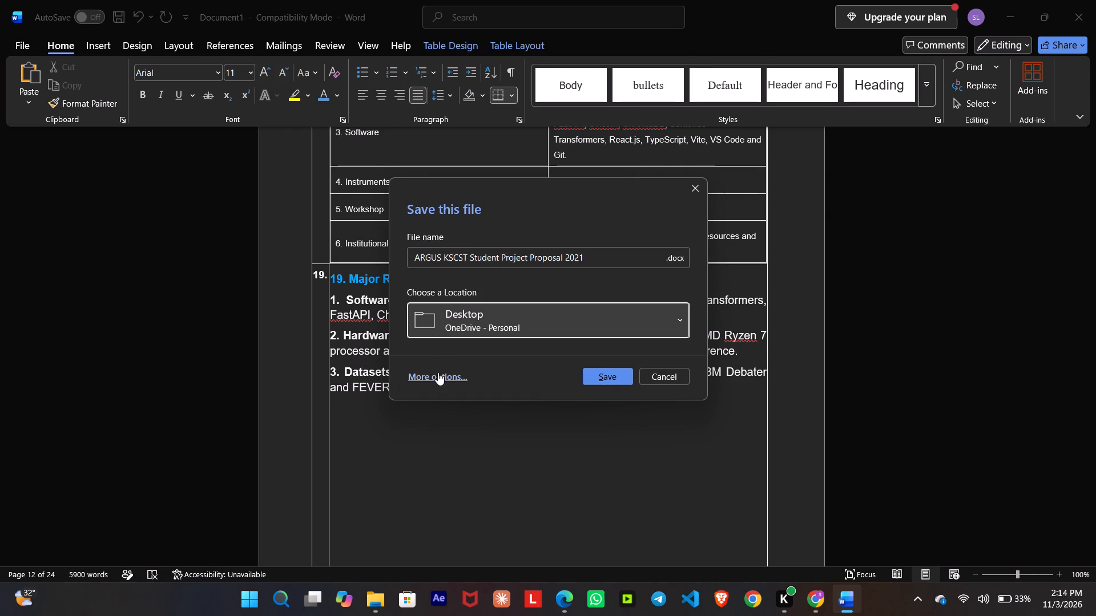
click(438, 372)
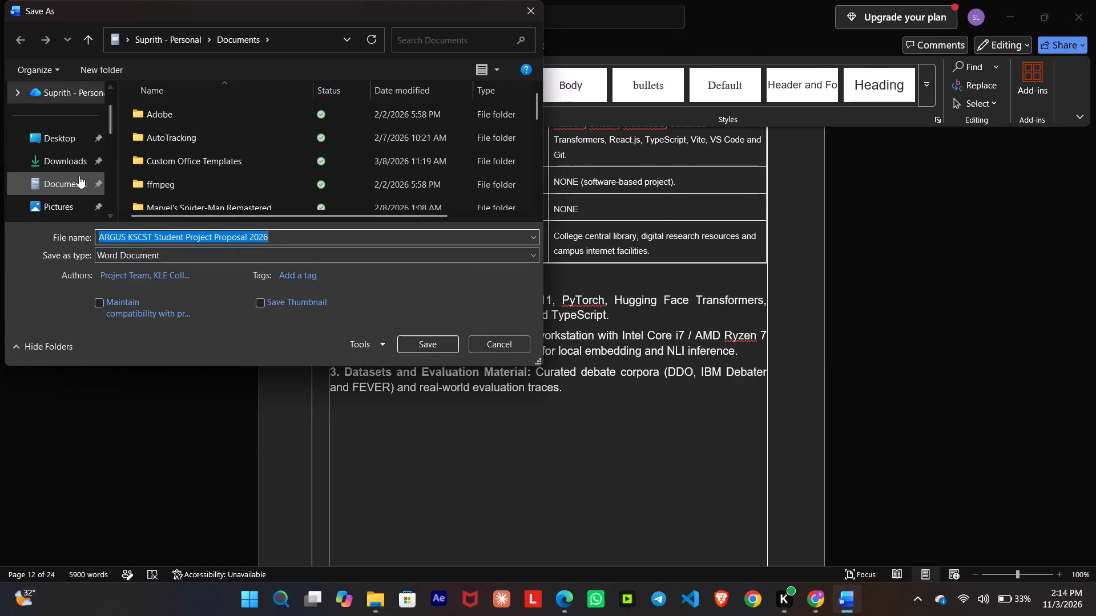
click(72, 128)
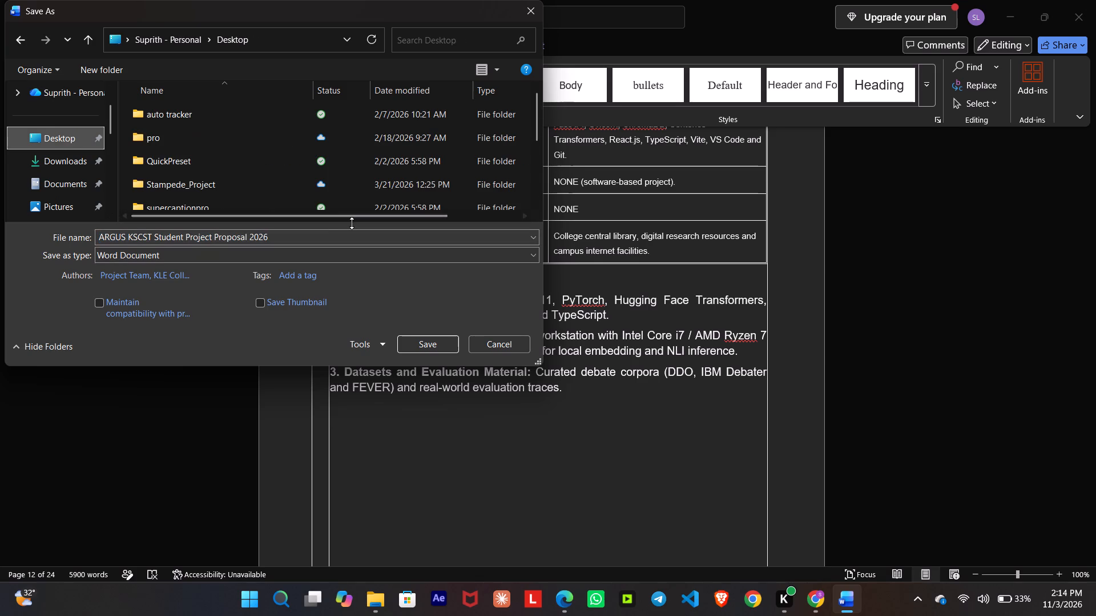
click(323, 233)
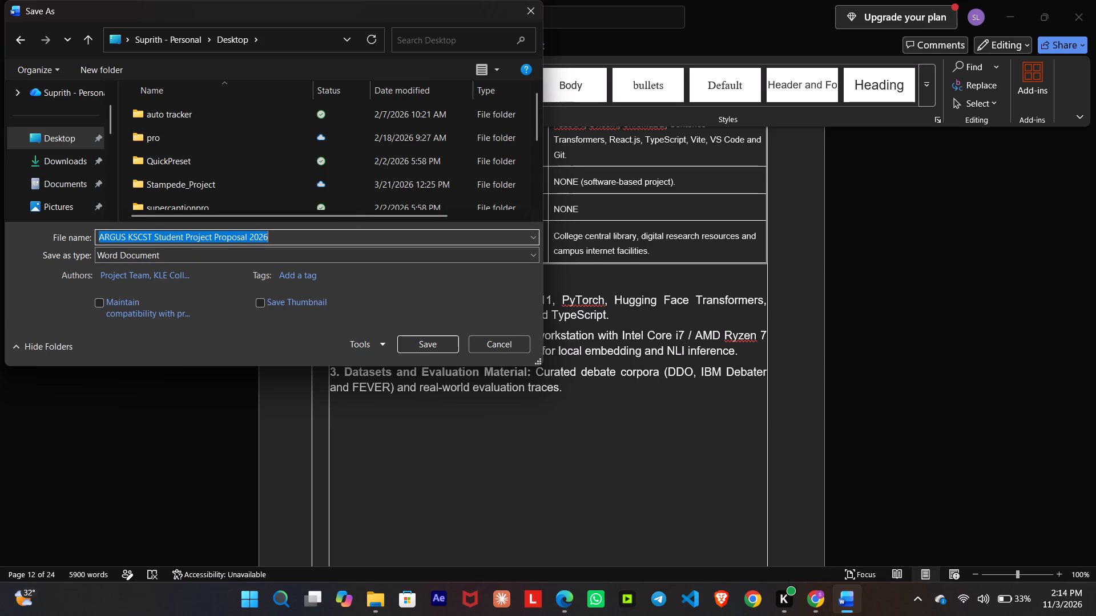
key(Right)
key(space)
text(finak)
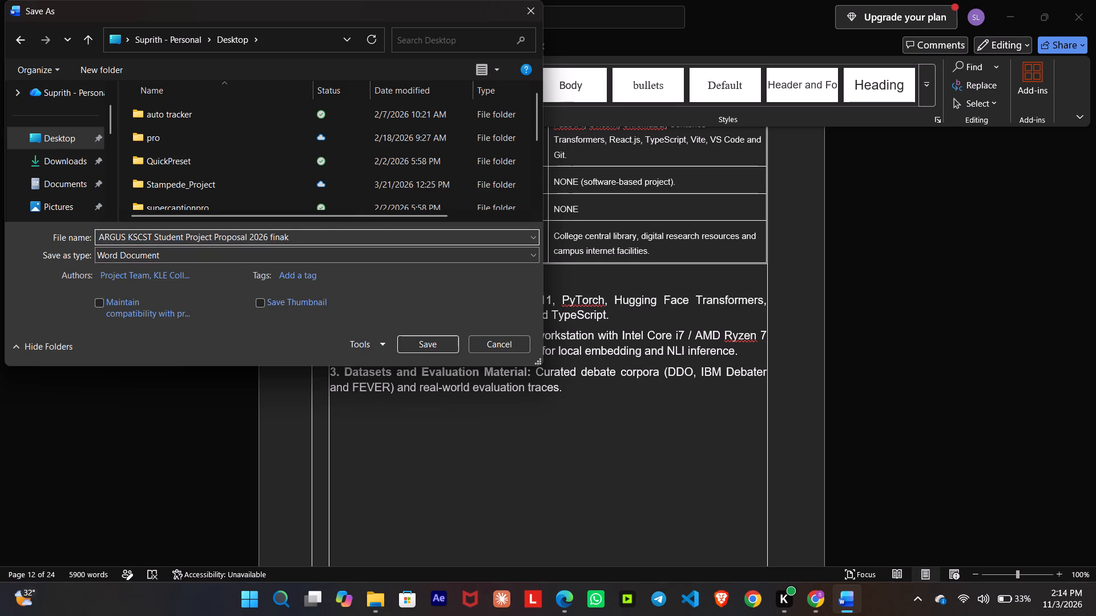
key(BackSpace)
key(l)
key(Return)
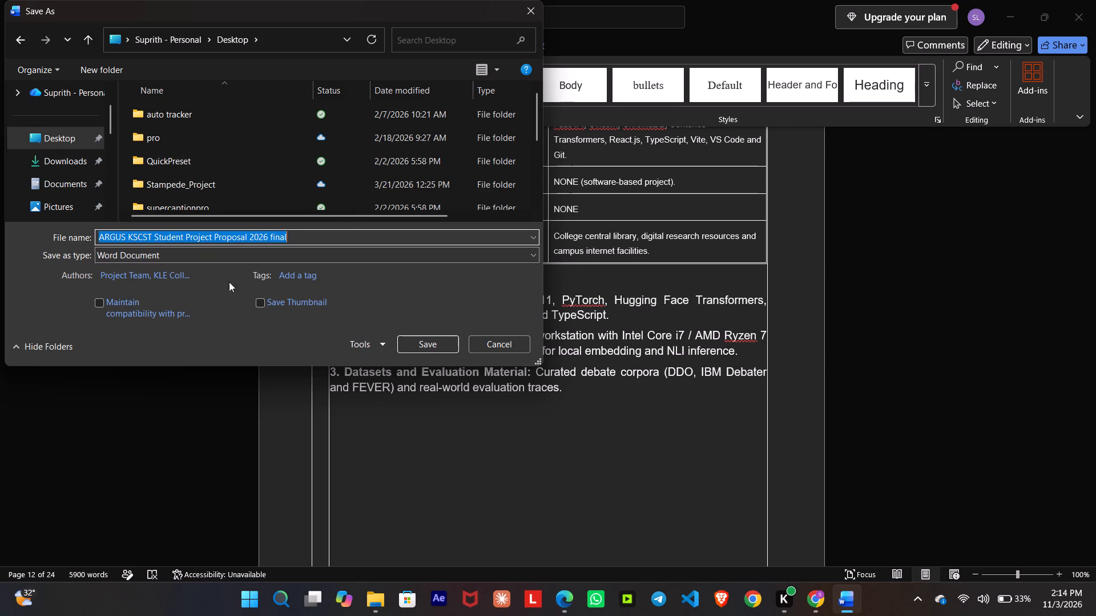
click(414, 344)
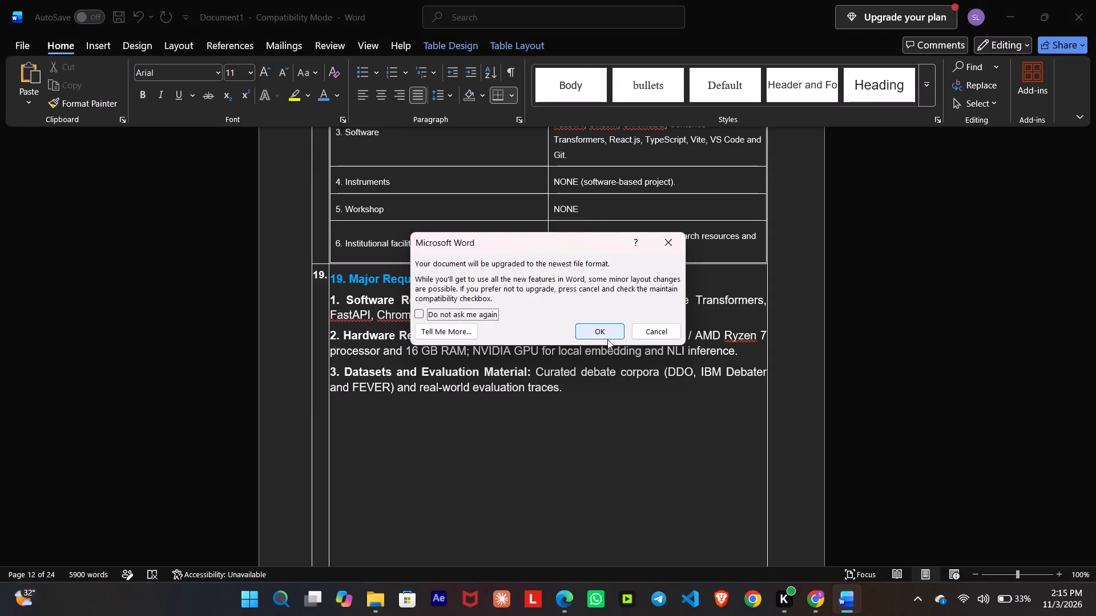
click(607, 338)
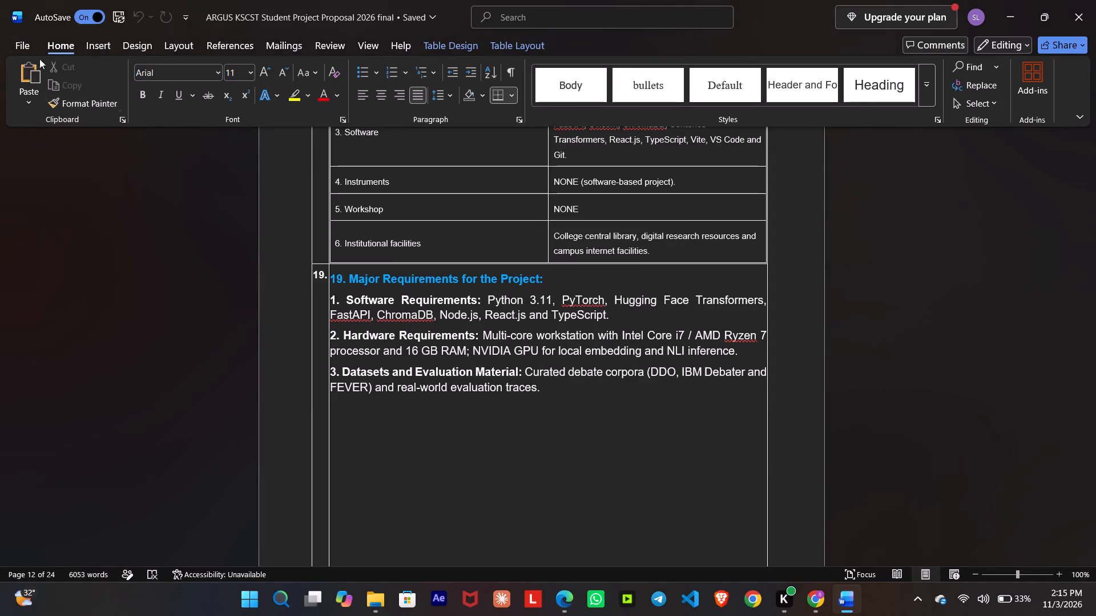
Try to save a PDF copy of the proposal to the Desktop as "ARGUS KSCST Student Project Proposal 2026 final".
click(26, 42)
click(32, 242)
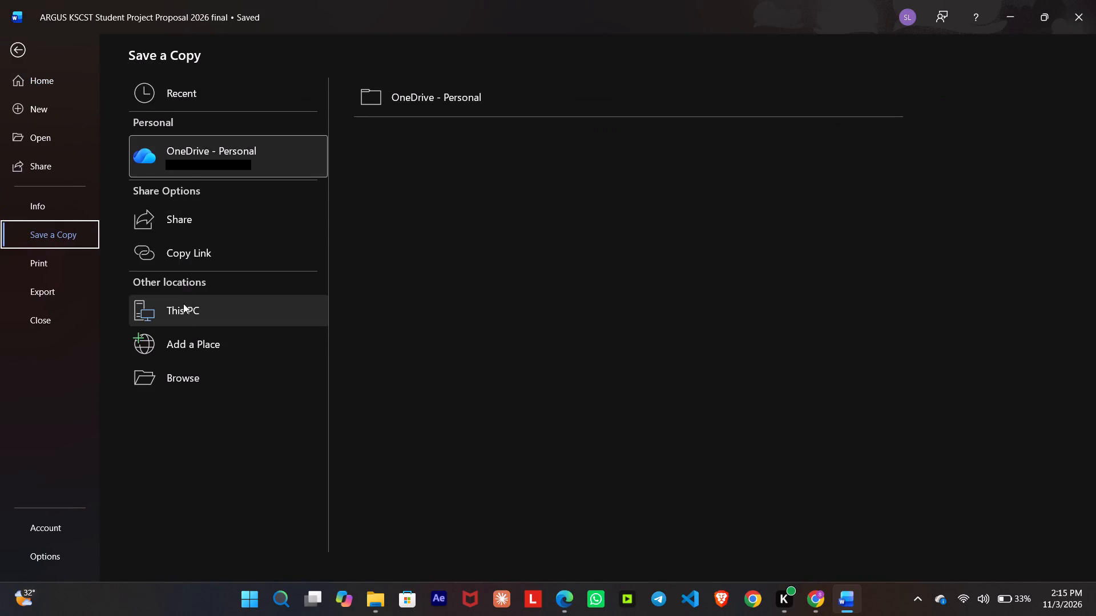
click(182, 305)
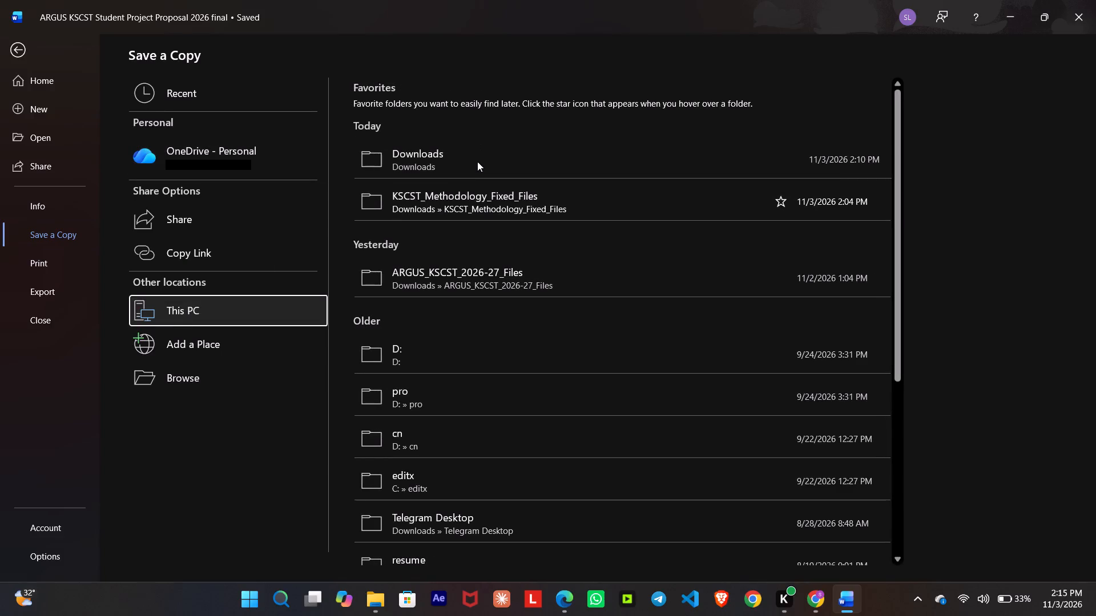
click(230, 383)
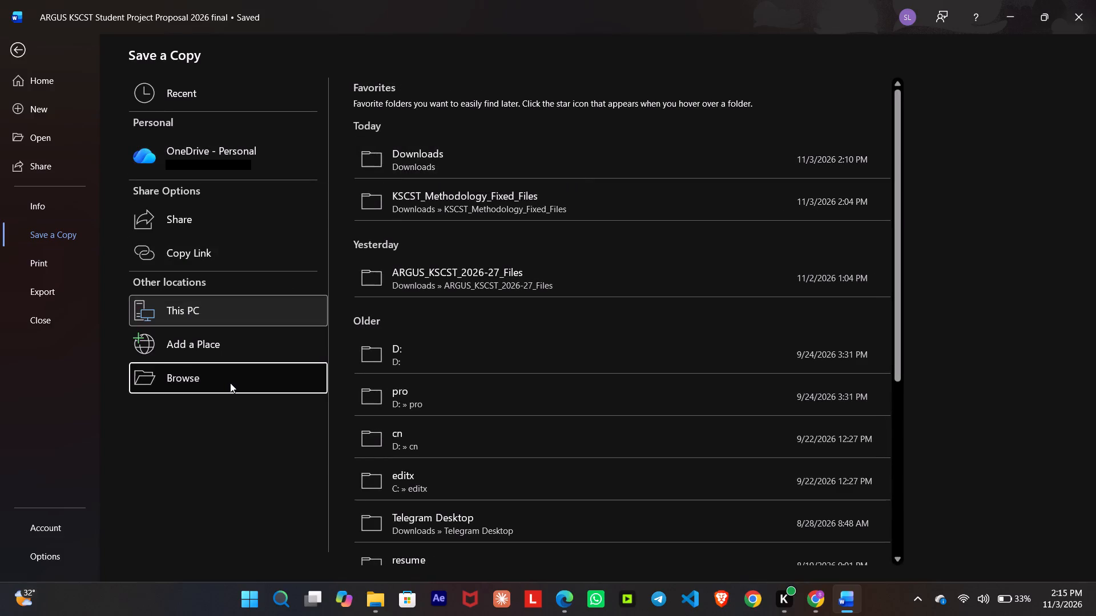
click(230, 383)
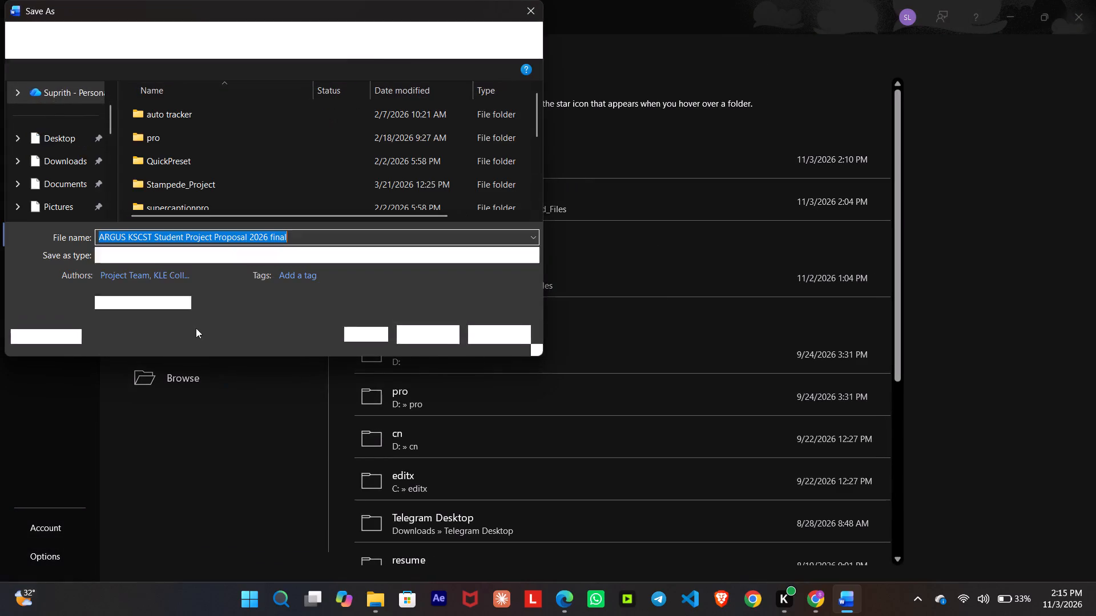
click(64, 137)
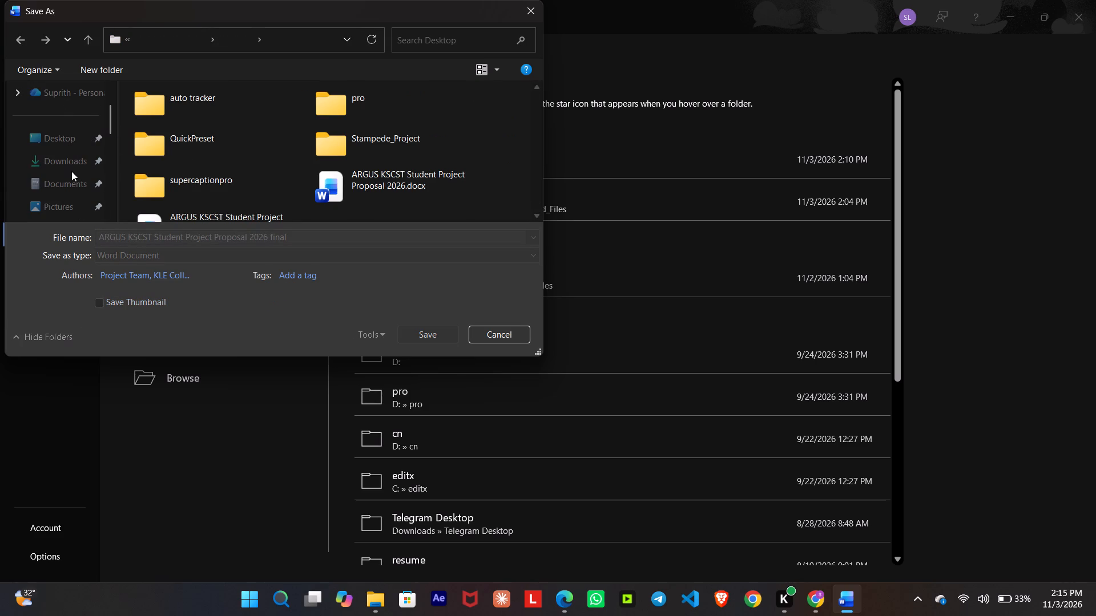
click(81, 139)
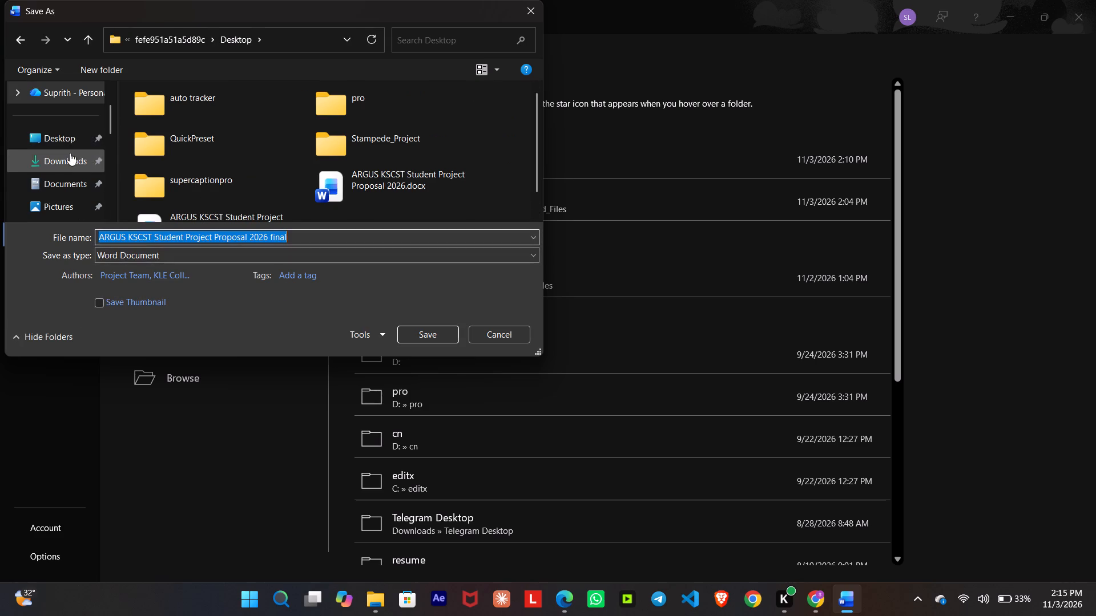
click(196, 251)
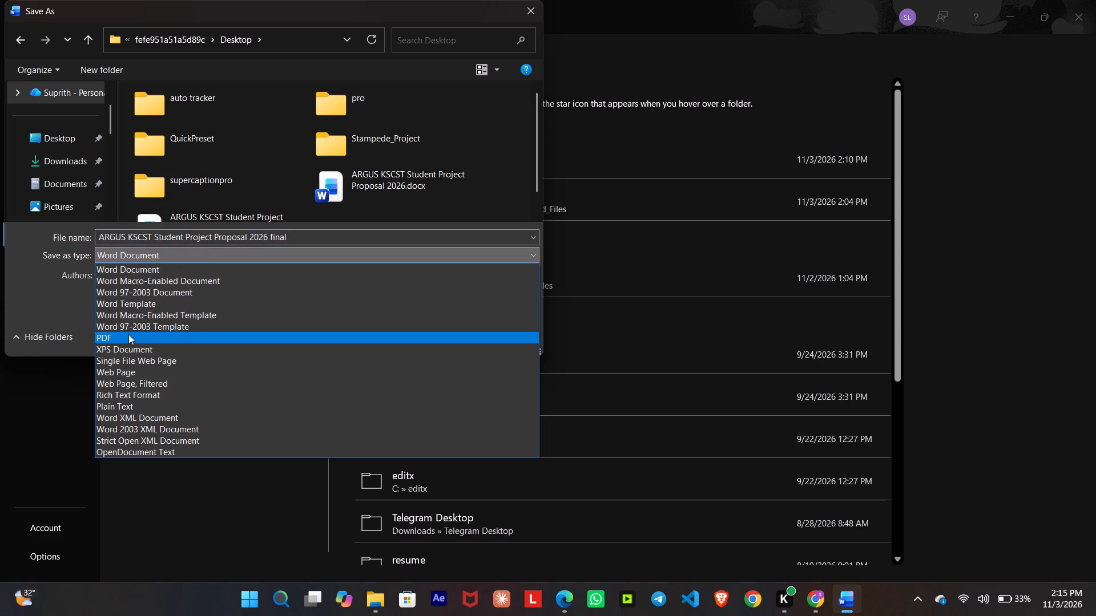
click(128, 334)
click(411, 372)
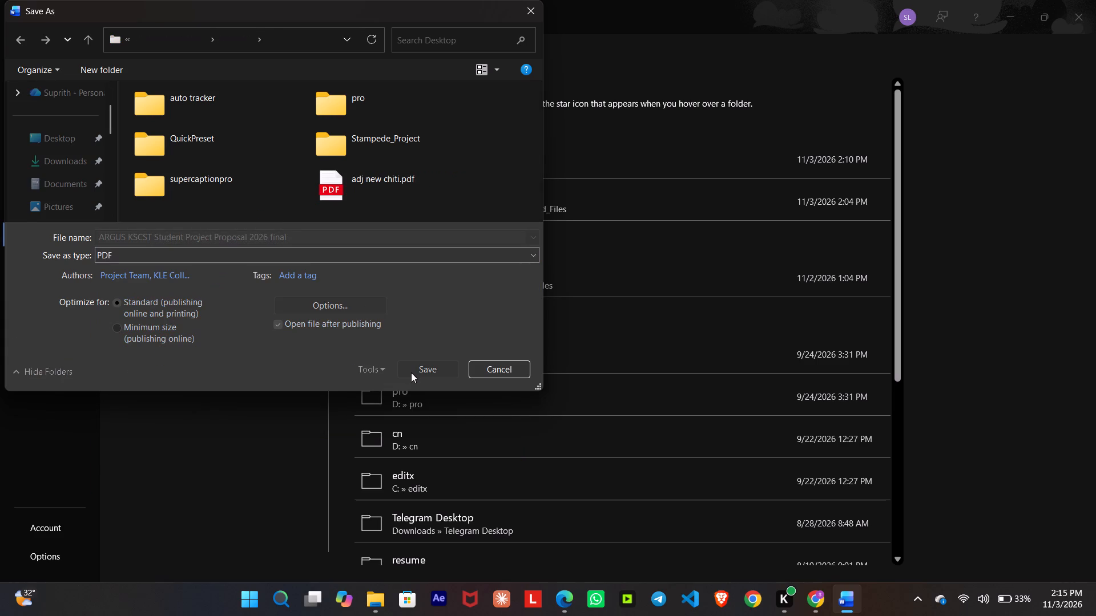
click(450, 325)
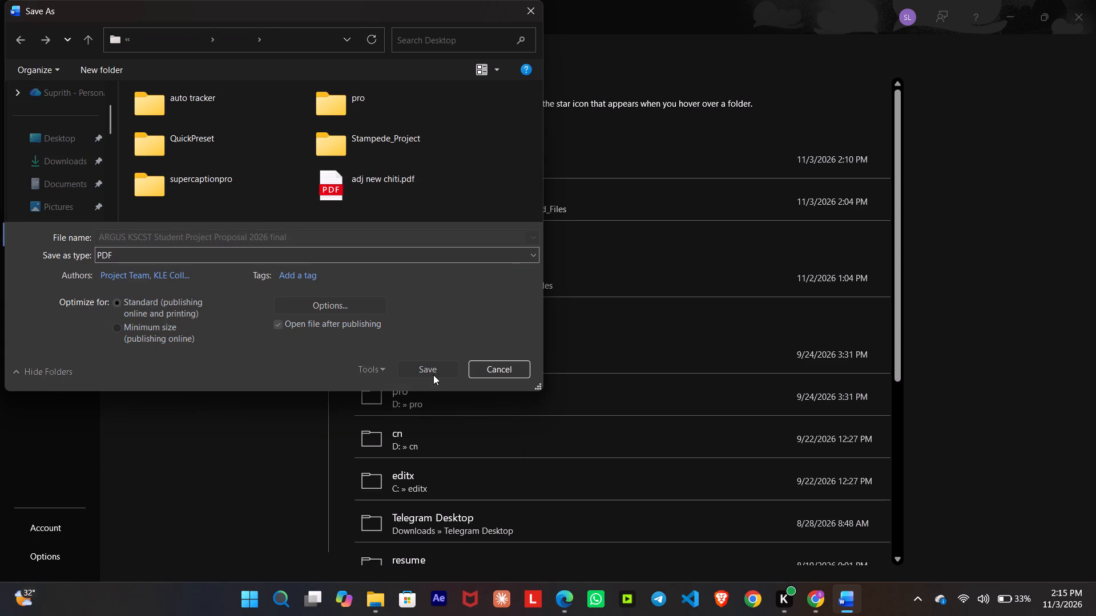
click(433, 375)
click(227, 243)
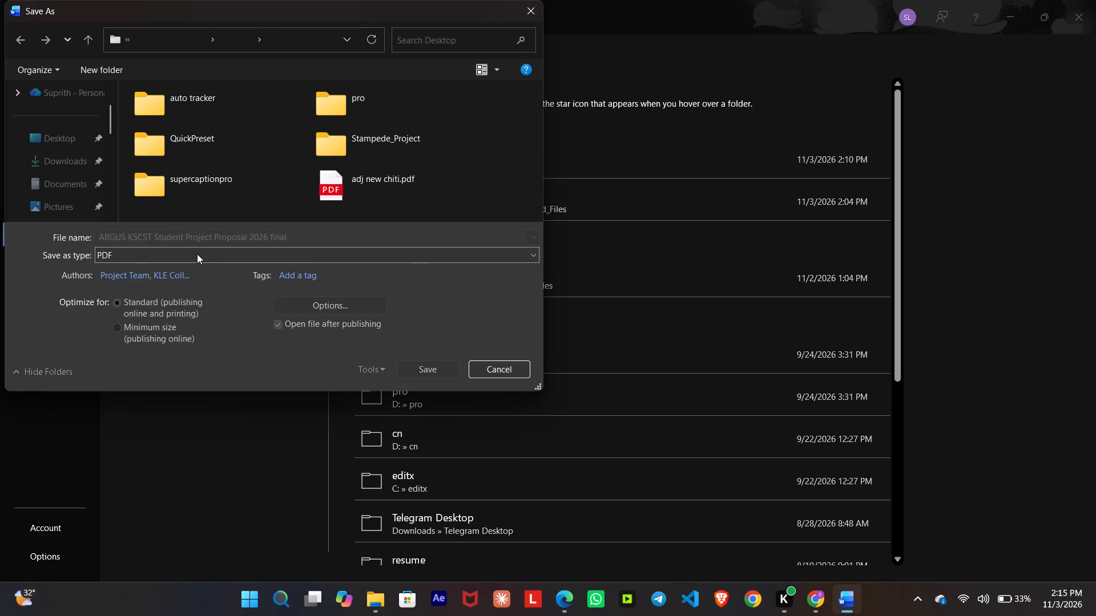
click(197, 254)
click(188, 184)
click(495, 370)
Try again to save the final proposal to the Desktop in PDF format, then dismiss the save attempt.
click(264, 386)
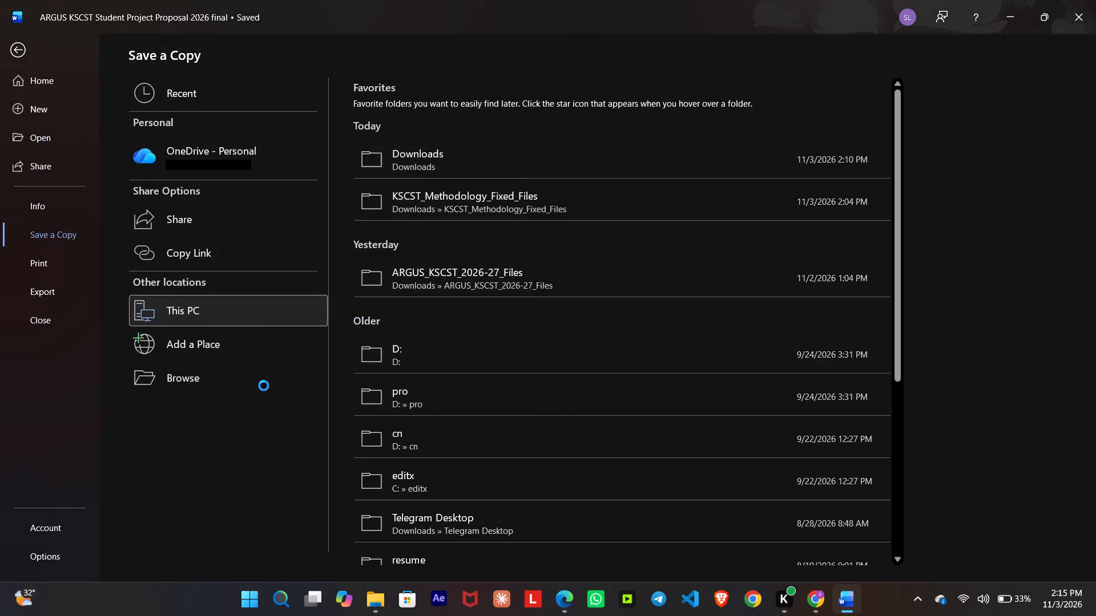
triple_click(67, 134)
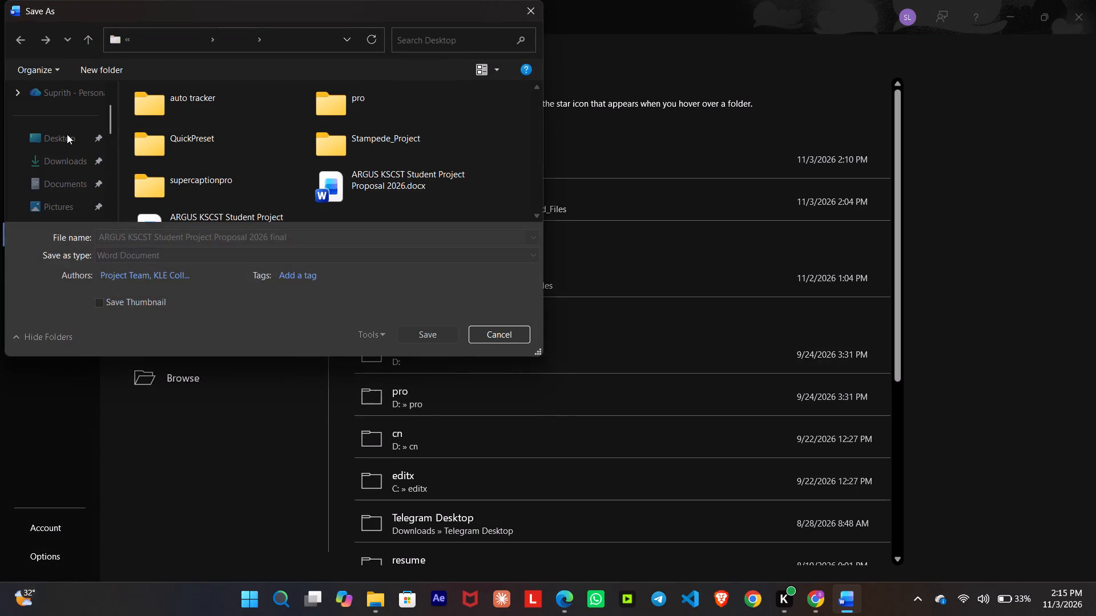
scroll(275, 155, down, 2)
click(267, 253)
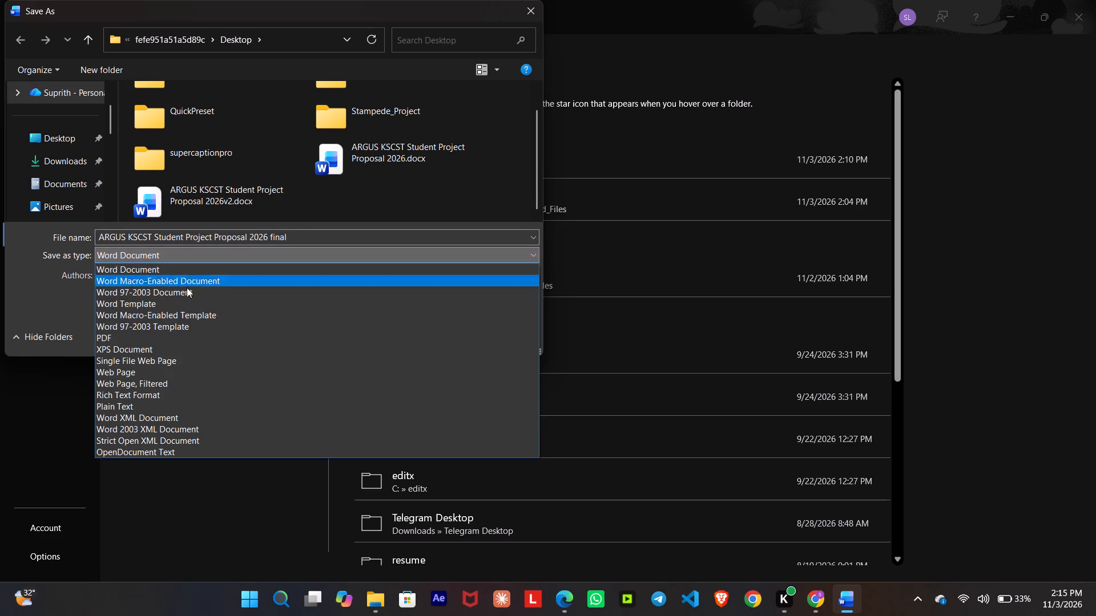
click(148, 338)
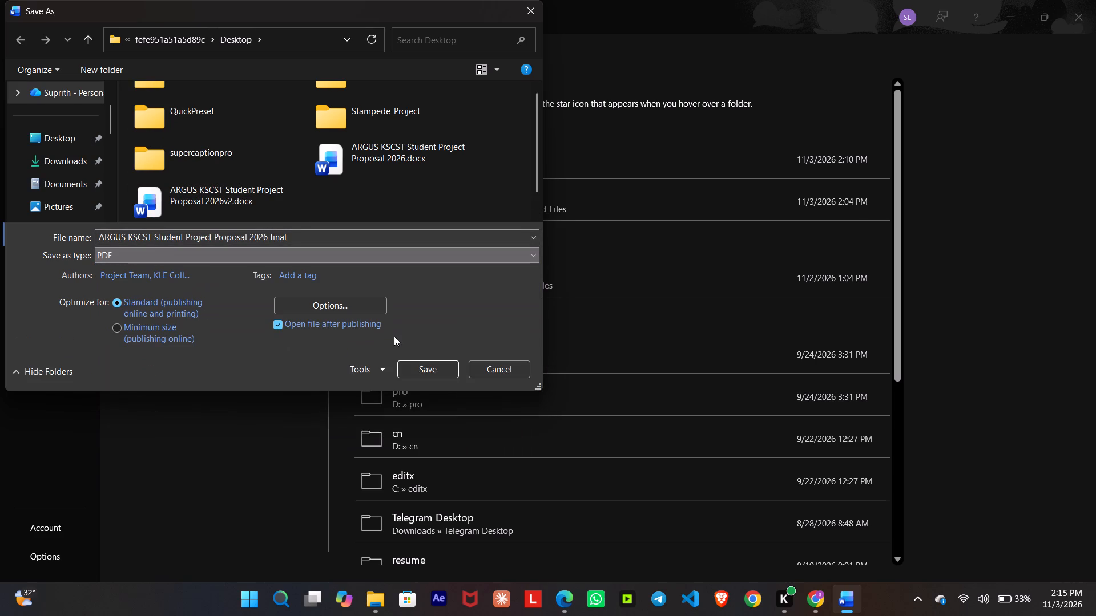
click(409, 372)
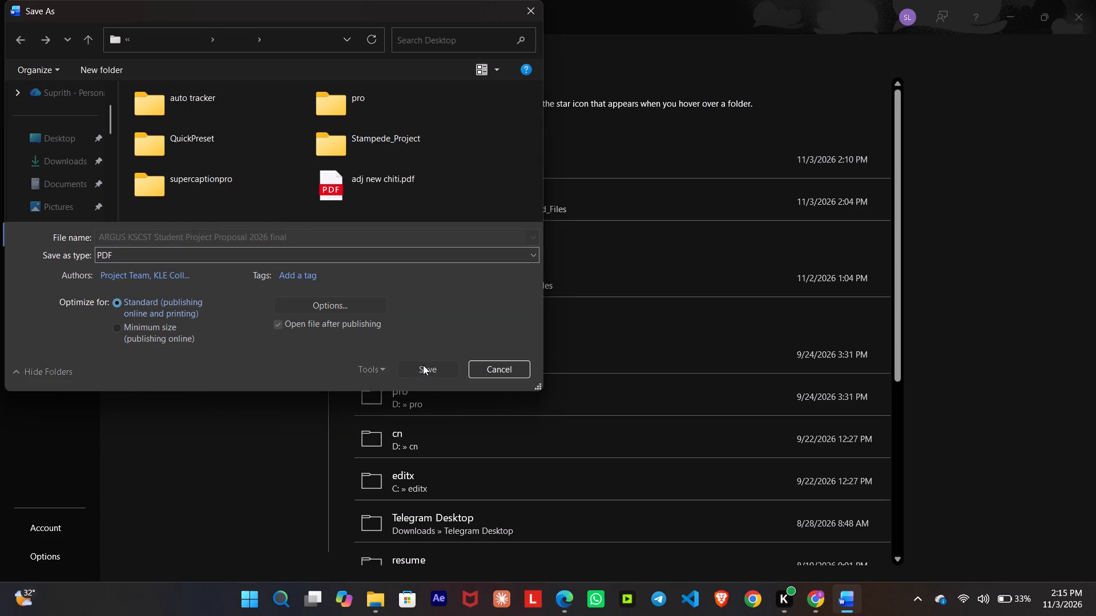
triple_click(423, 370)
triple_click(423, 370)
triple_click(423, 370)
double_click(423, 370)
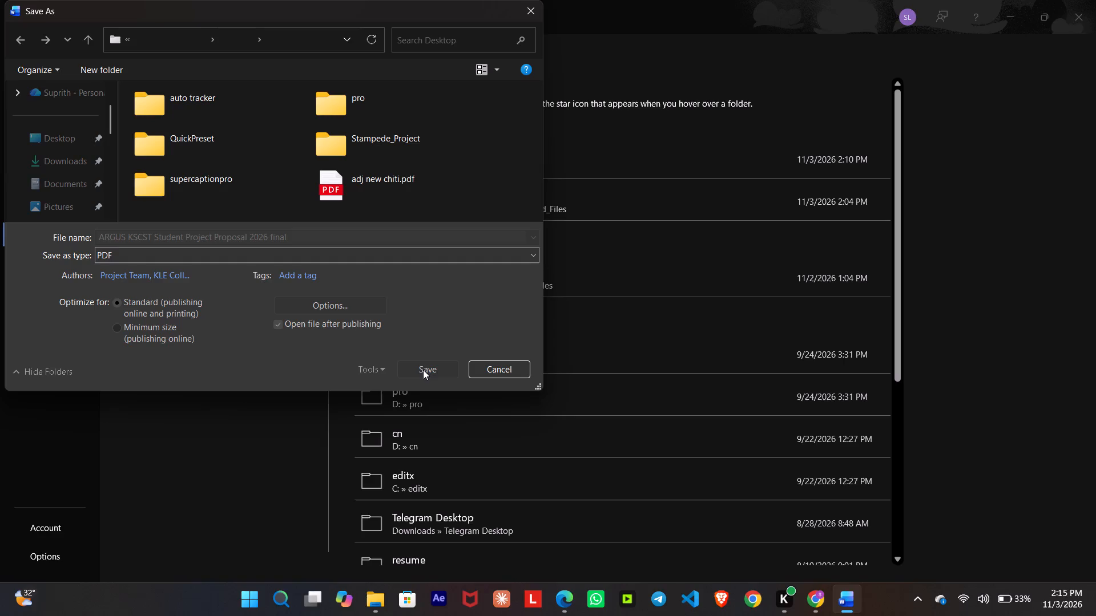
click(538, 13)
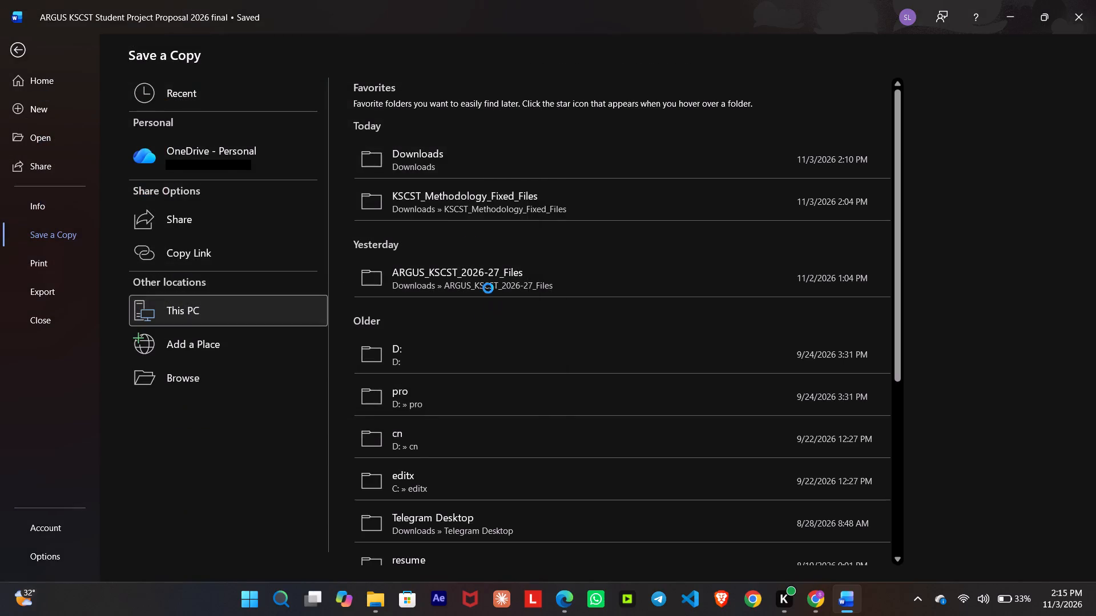
Save a PDF copy of the proposal in Downloads as "ARGUS KSCST Student Project Proposal 2026 final".
click(452, 158)
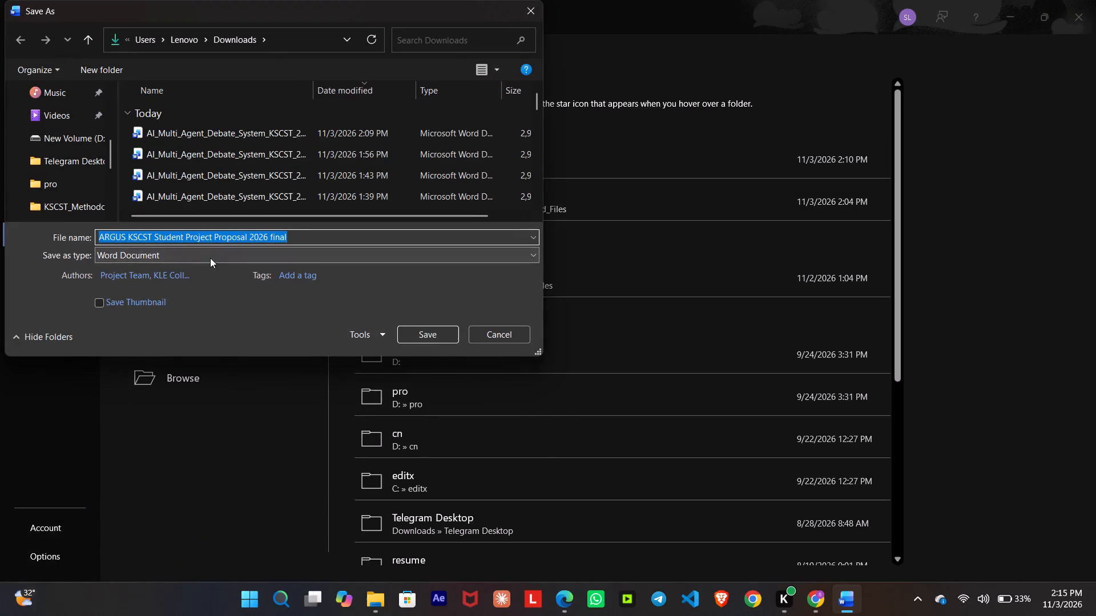
click(209, 257)
click(134, 333)
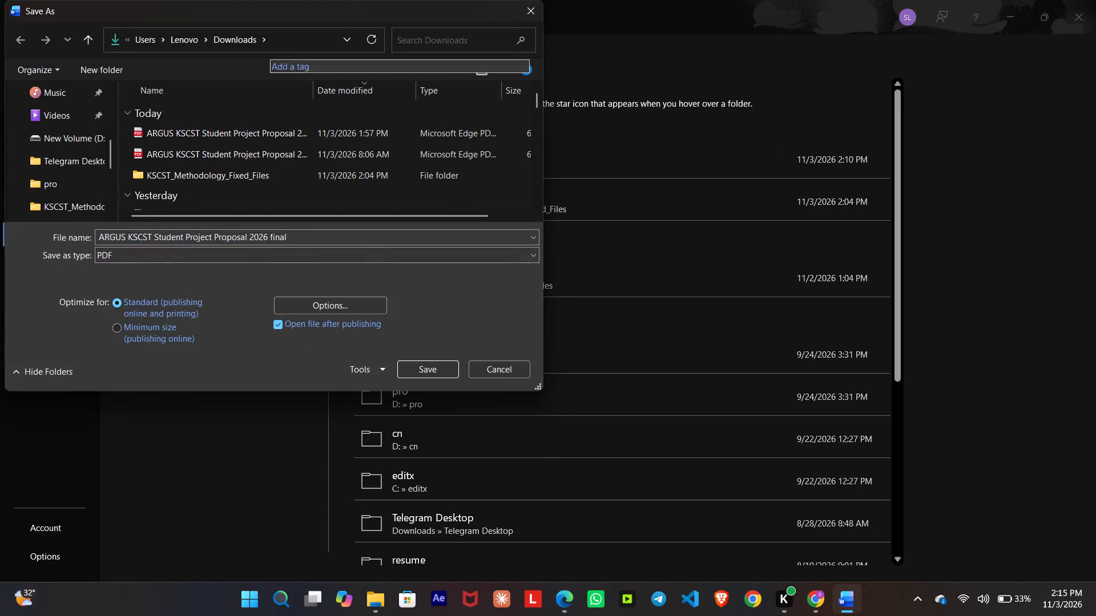
click(441, 366)
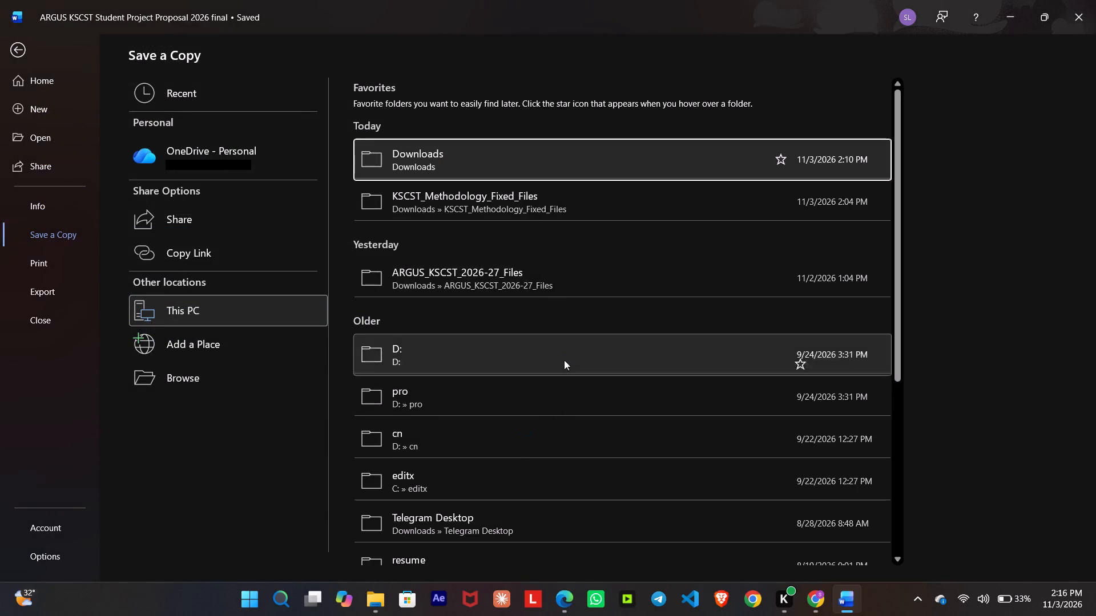
Review the layout of the exported PDF from the filling instructions through Part A to the PART - B: PROJECT DESCRIPTION heading.
scroll(554, 295, down, 4)
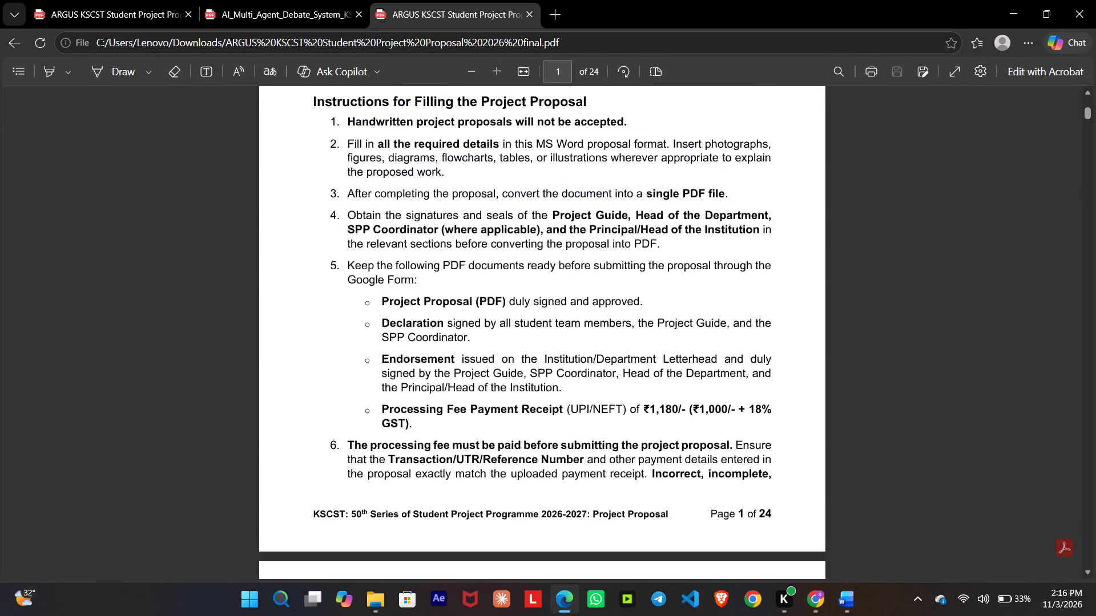
scroll(554, 295, down, 7)
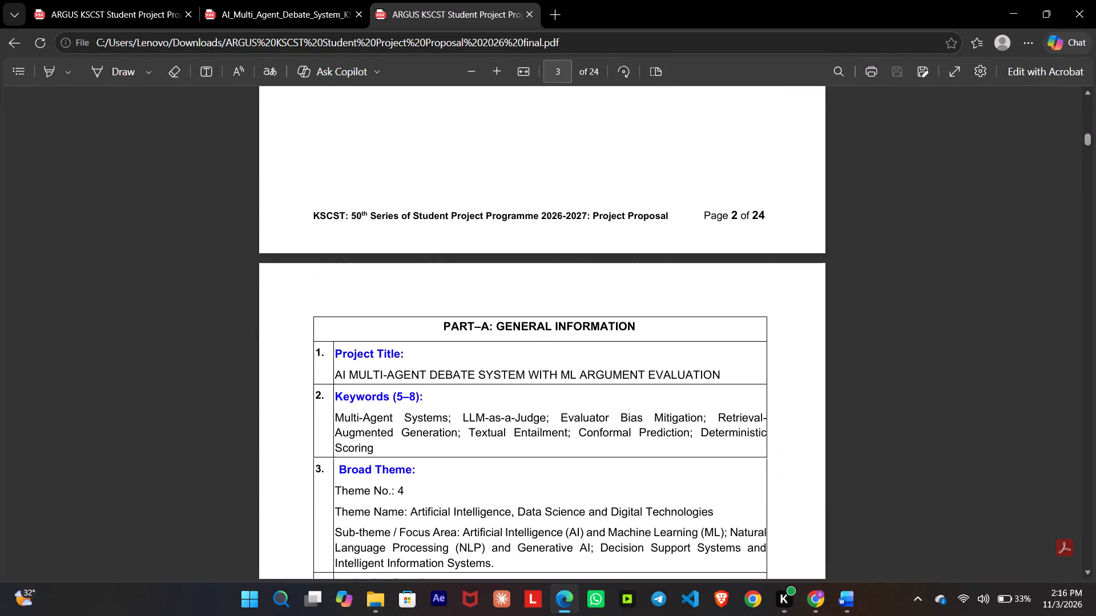
scroll(554, 295, down, 3)
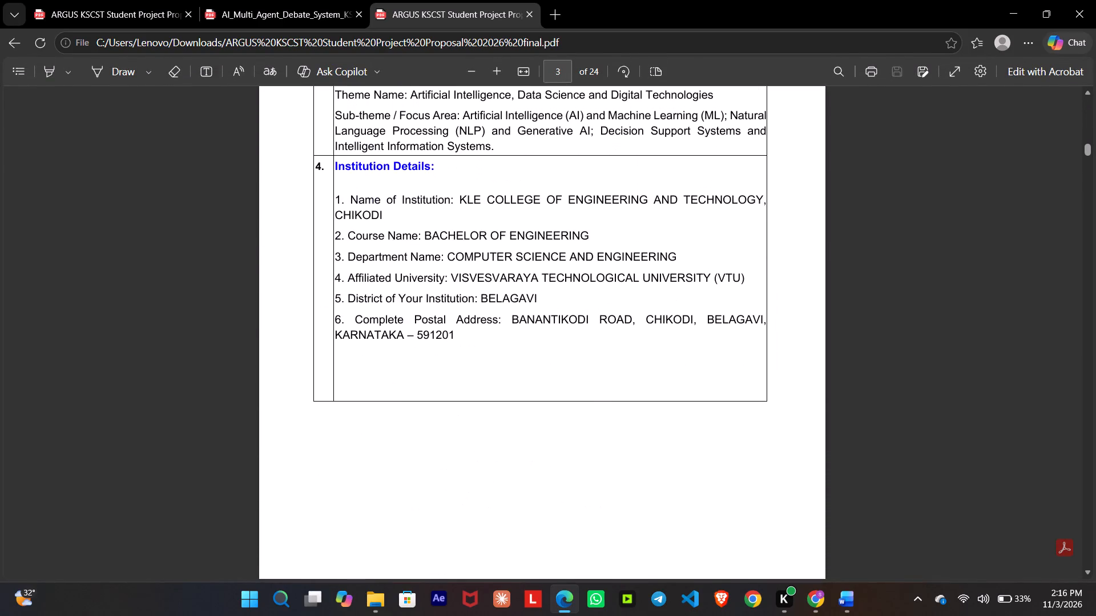
scroll(554, 295, down, 6)
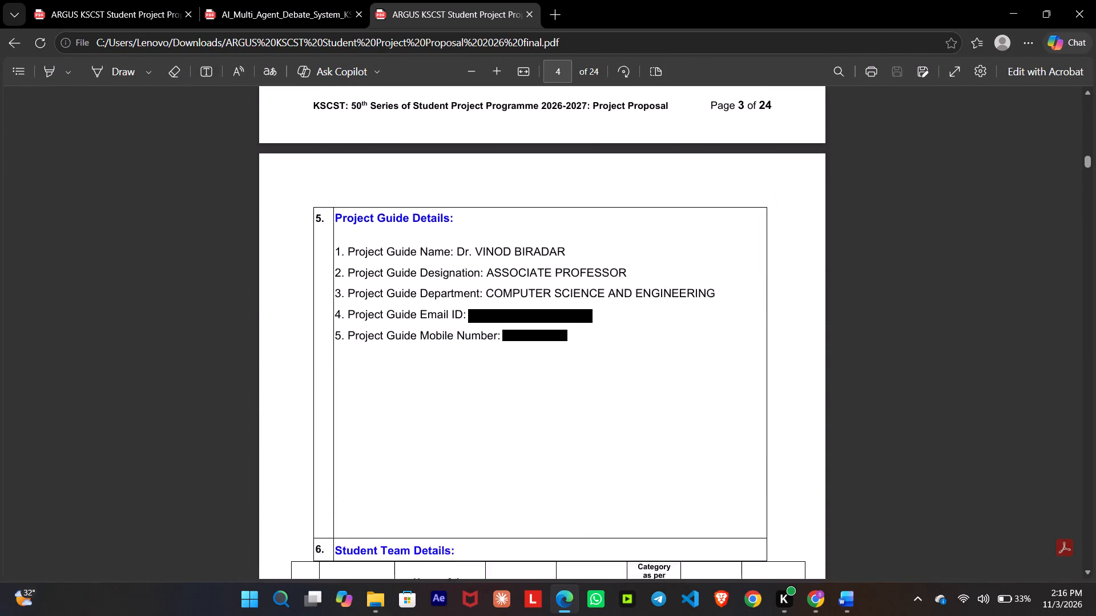
scroll(554, 295, down, 4)
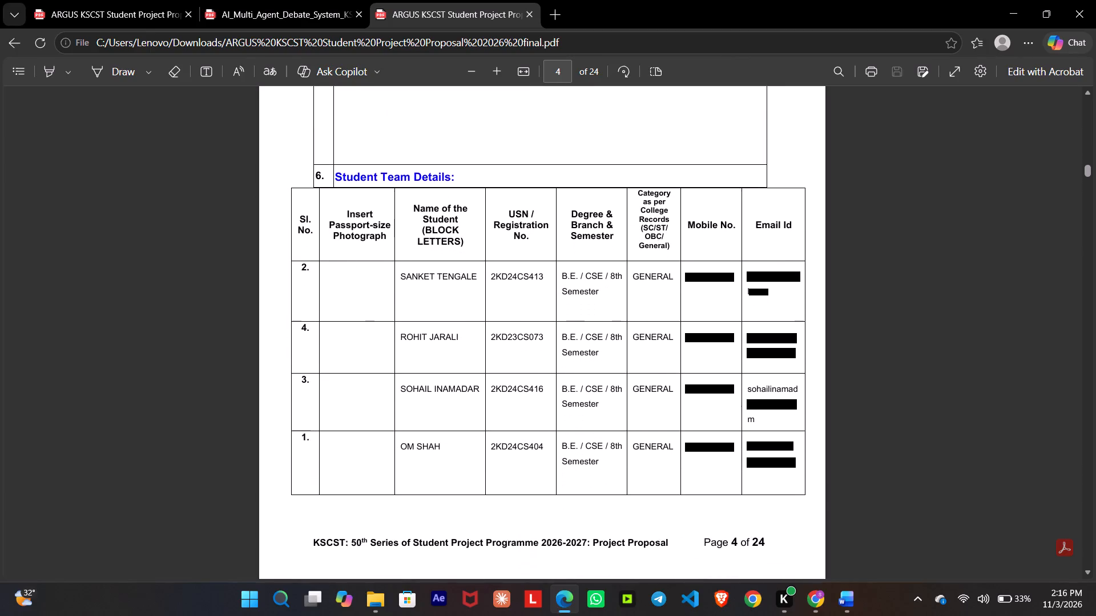
scroll(554, 295, down, 8)
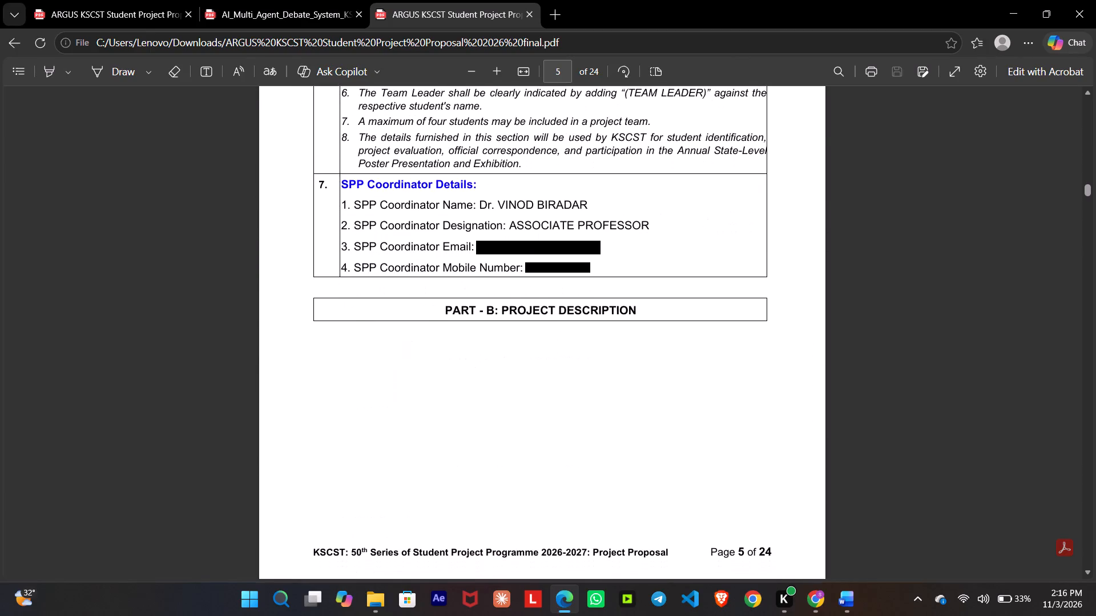
scroll(554, 295, down, 1)
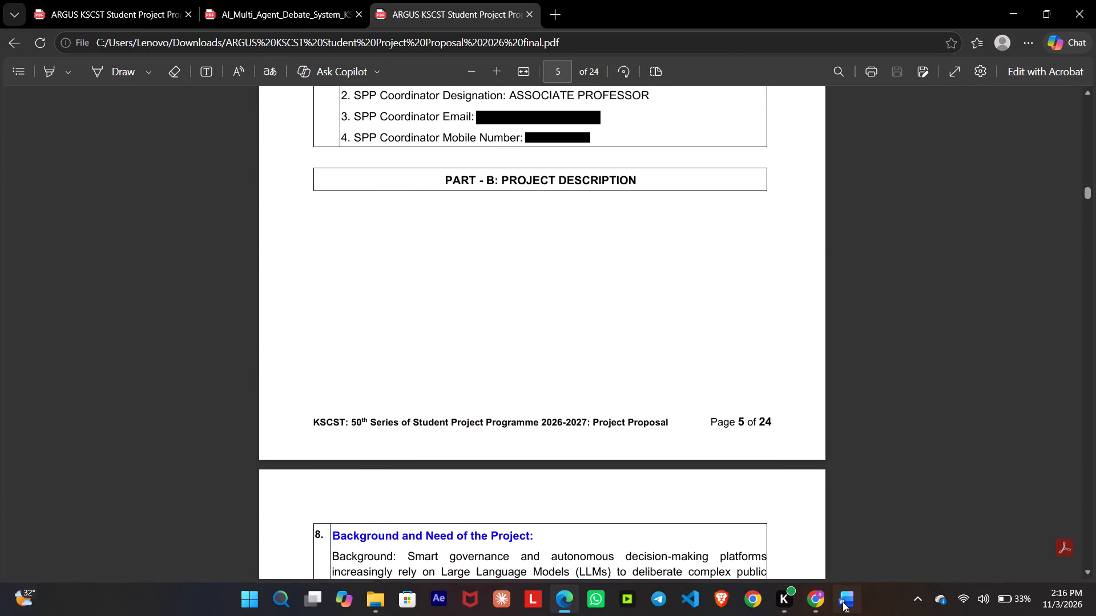
In the Word proposal, insert eleven blank lines after the SPP Coordinator Mobile Number to push the PART - B: PROJECT DESCRIPTION heading down.
click(843, 602)
scroll(569, 419, up, 20)
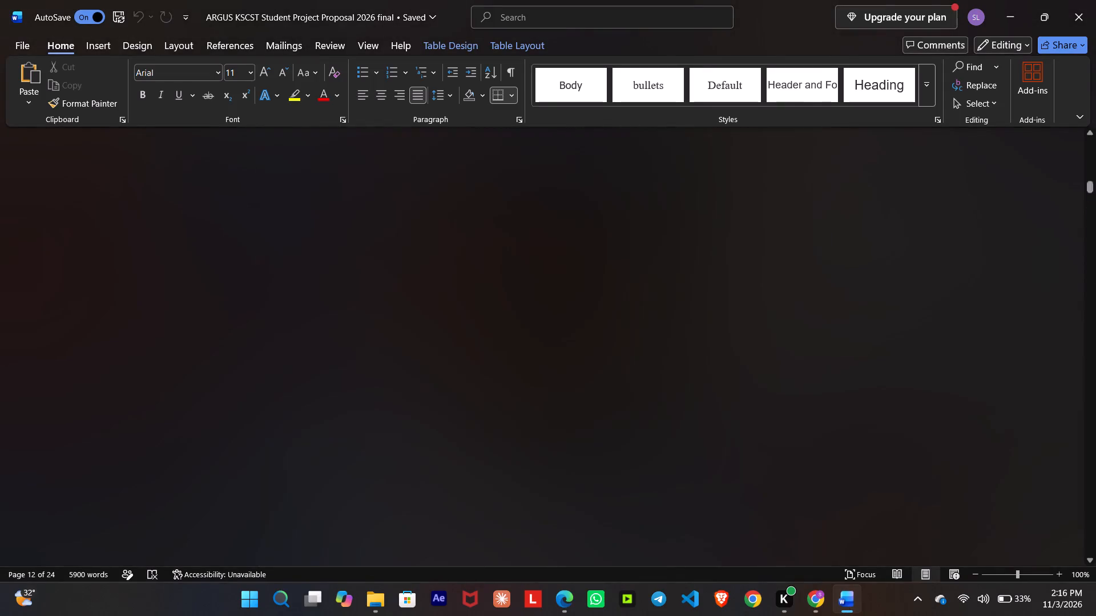
scroll(569, 419, down, 10)
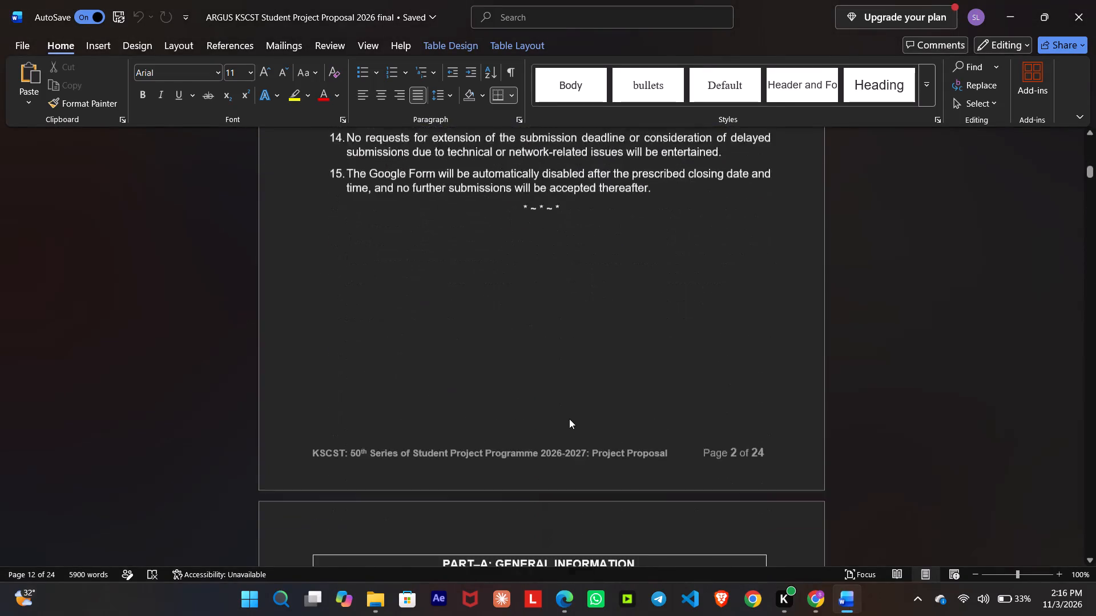
scroll(569, 419, down, 6)
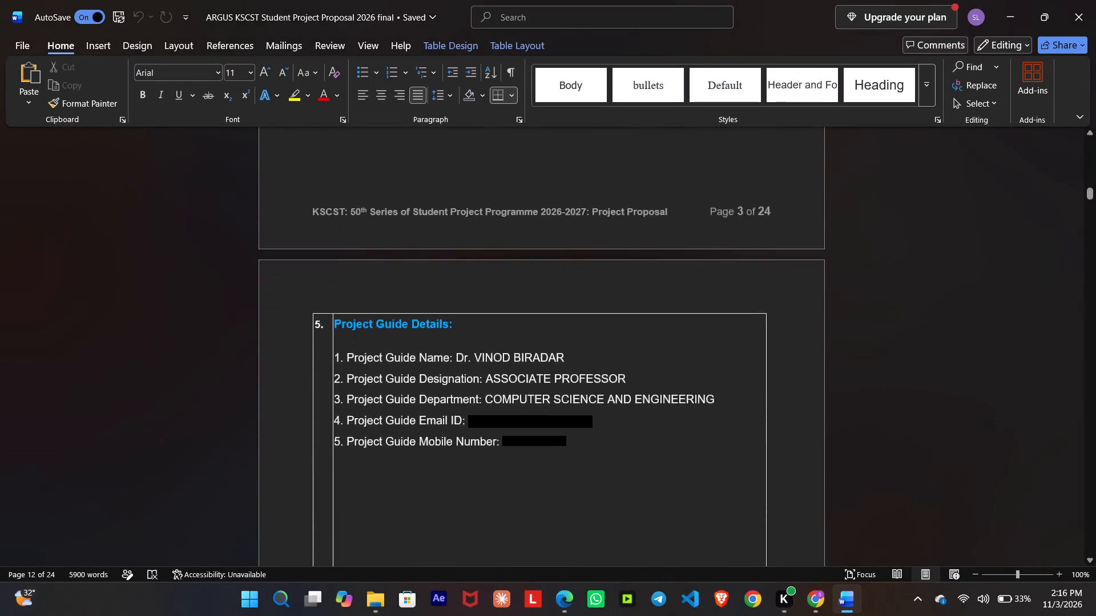
scroll(569, 419, down, 1)
scroll(569, 419, up, 1)
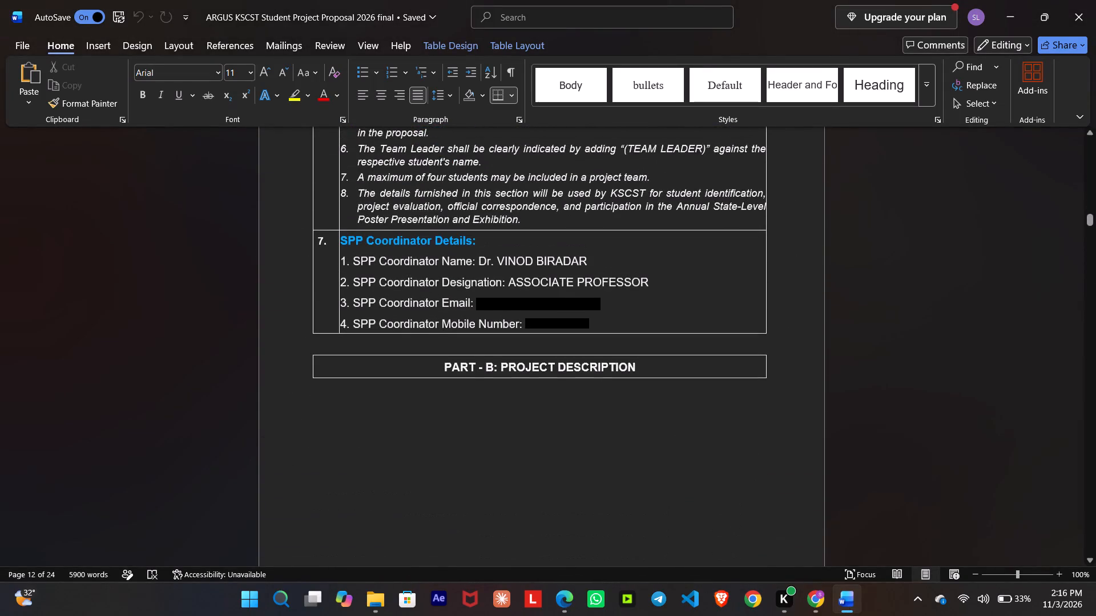
click(624, 330)
key(Return)
key(Return)
key(Return)
key(Return)
key(Return)
key(Return)
key(Return)
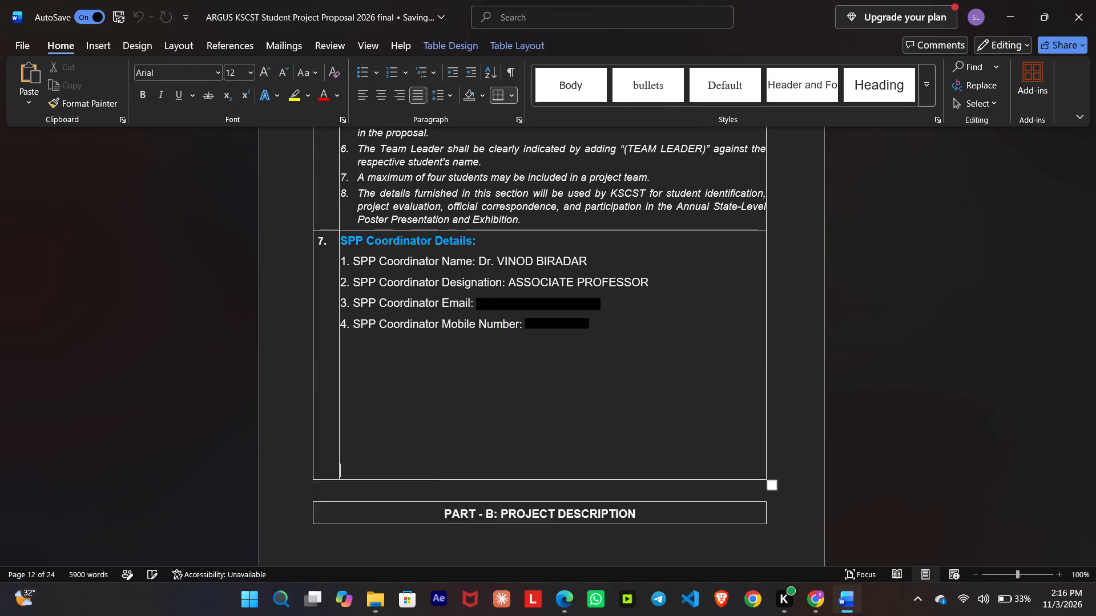
key(Return)
key(Return)
key(Return)
scroll(624, 330, down, 2)
key(Return)
Renumber the Sl. No. column of the Student Team Details table as 1., 2., 3. and 4. in row order.
scroll(624, 330, up, 6)
scroll(624, 330, down, 1)
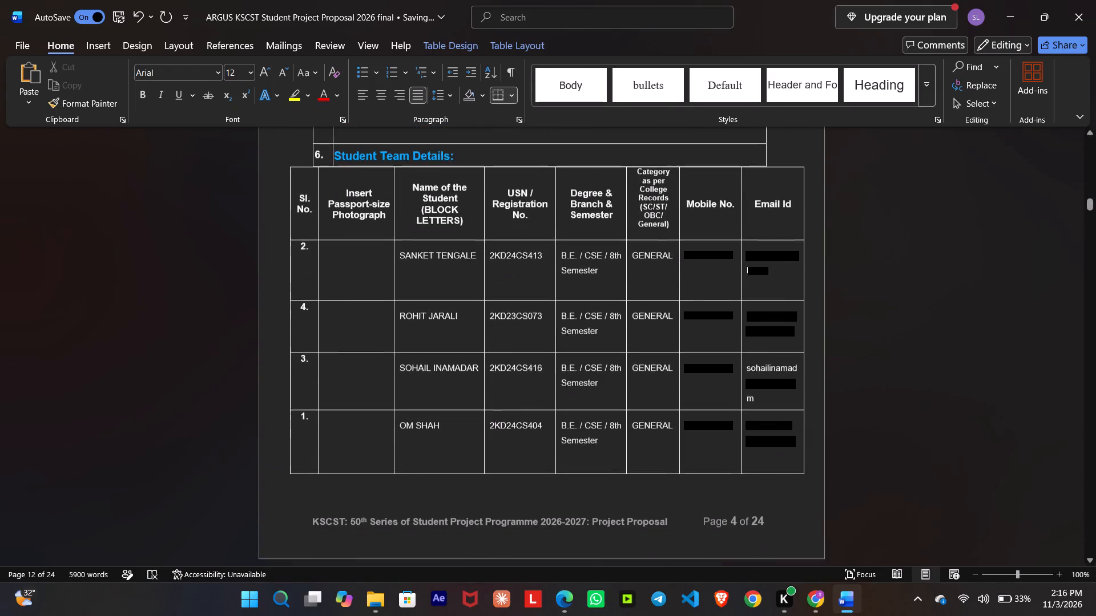
click(311, 242)
key(BackSpace)
key(BackSpace)
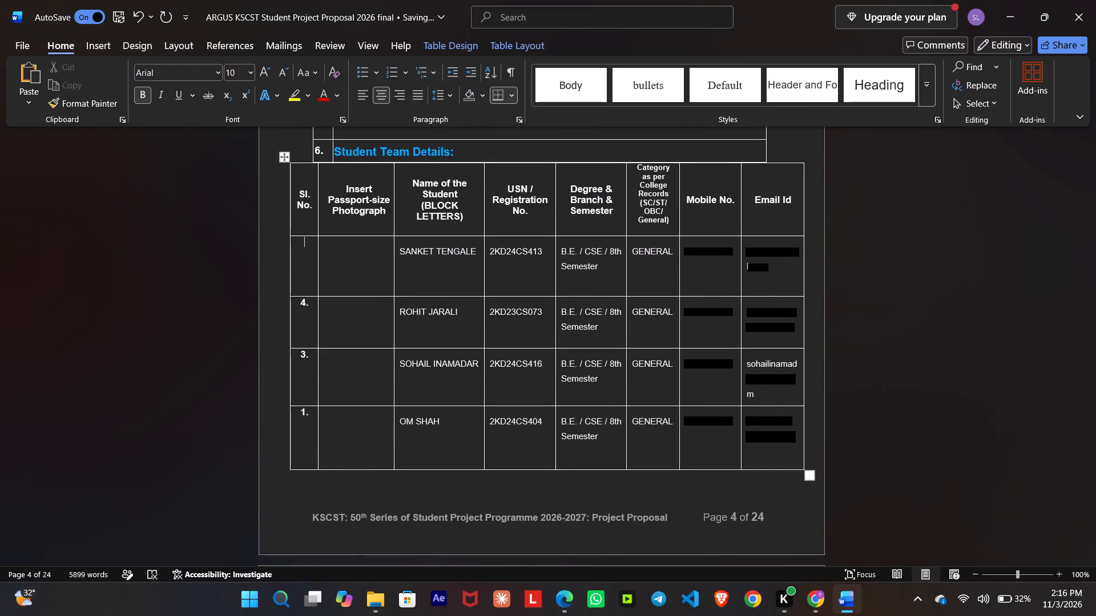
text(1.)
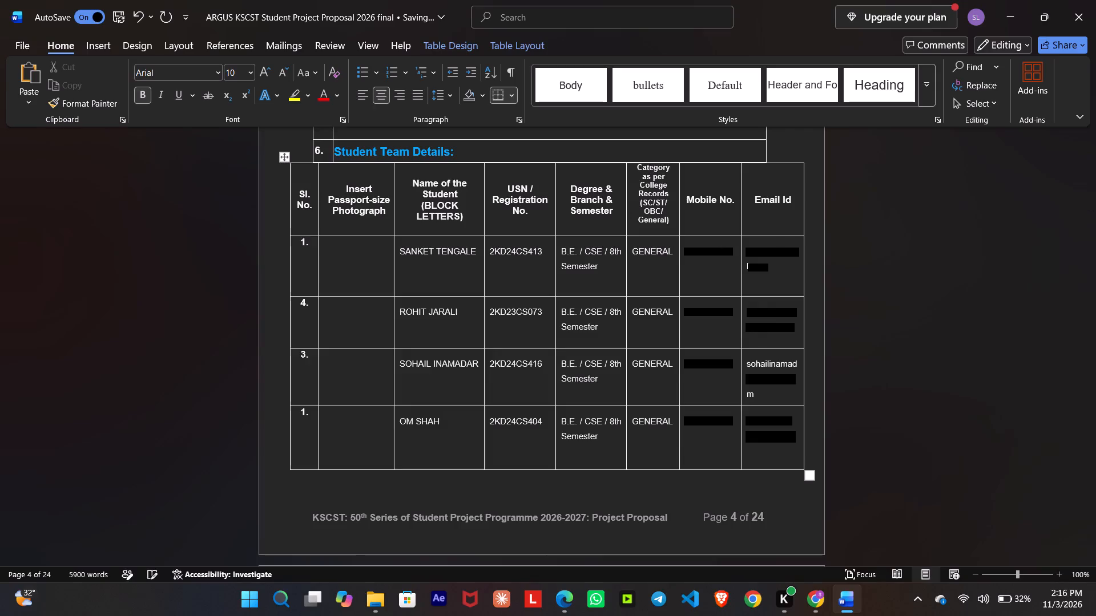
key(Down)
key(BackSpace)
key(BackSpace)
key(2)
key(period)
key(Down)
key(Left)
key(BackSpace)
key(3)
key(Down)
key(BackSpace)
key(4)
Review the page layout and heading formatting from SPP Coordinator Details through the Budget Estimate section.
scroll(508, 447, down, 3)
scroll(572, 387, down, 3)
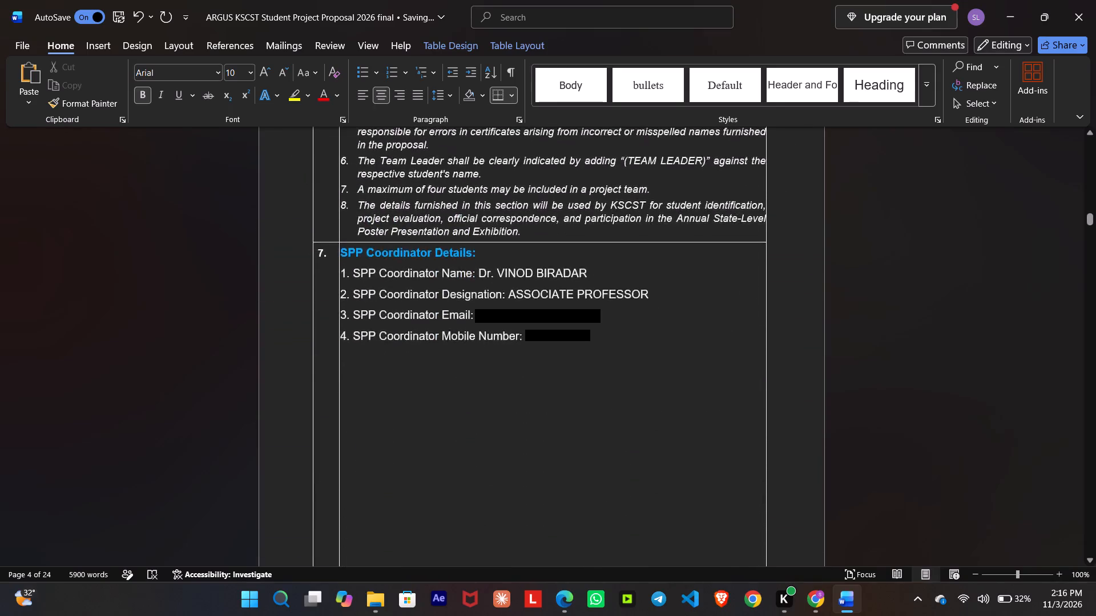
scroll(572, 387, down, 8)
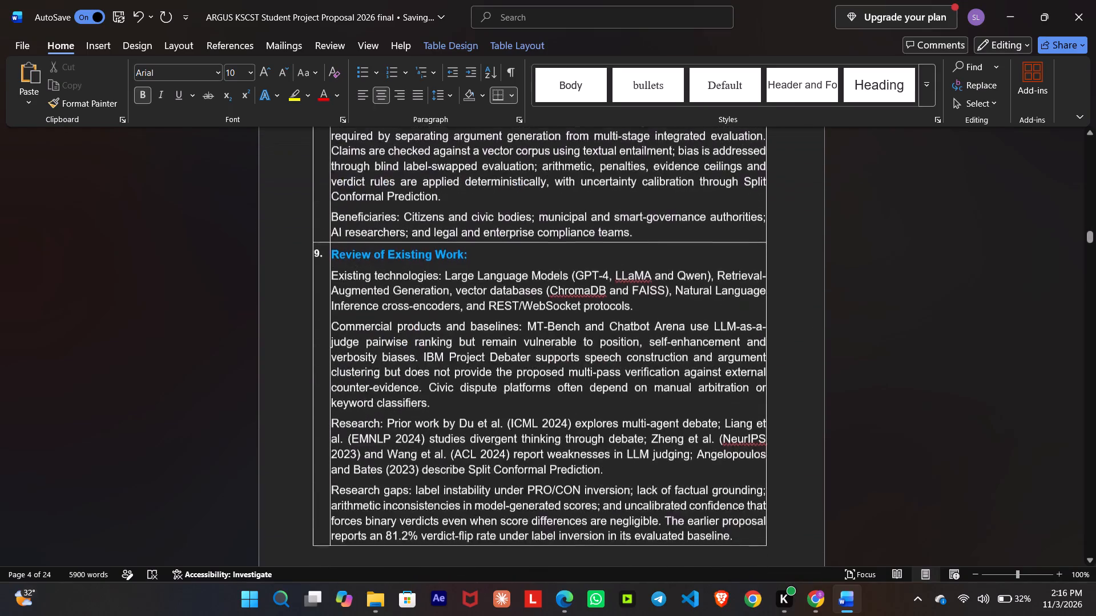
scroll(572, 387, down, 5)
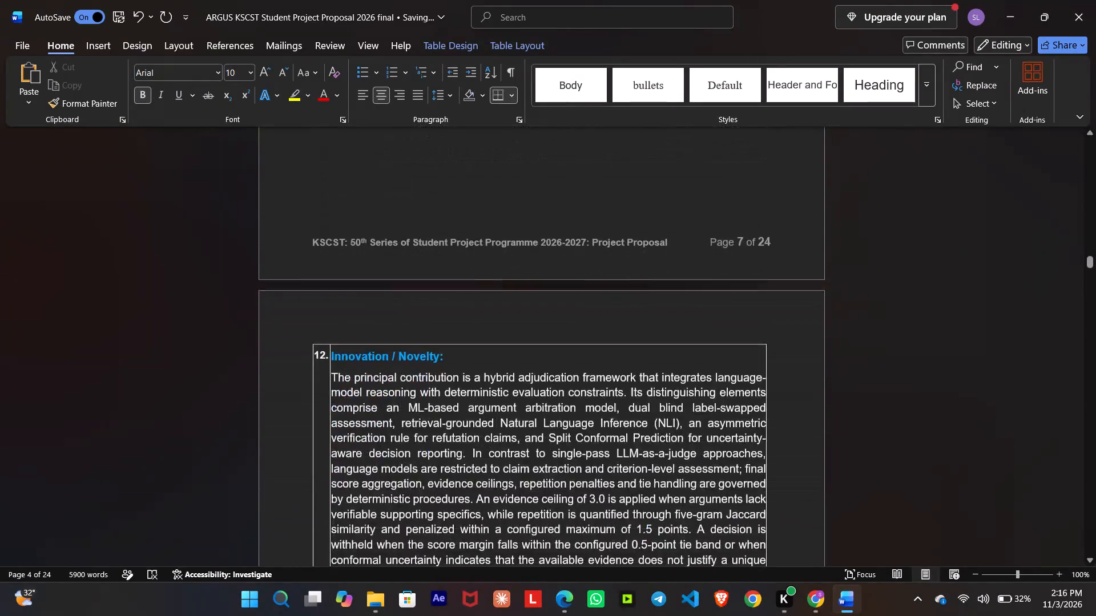
scroll(572, 387, down, 3)
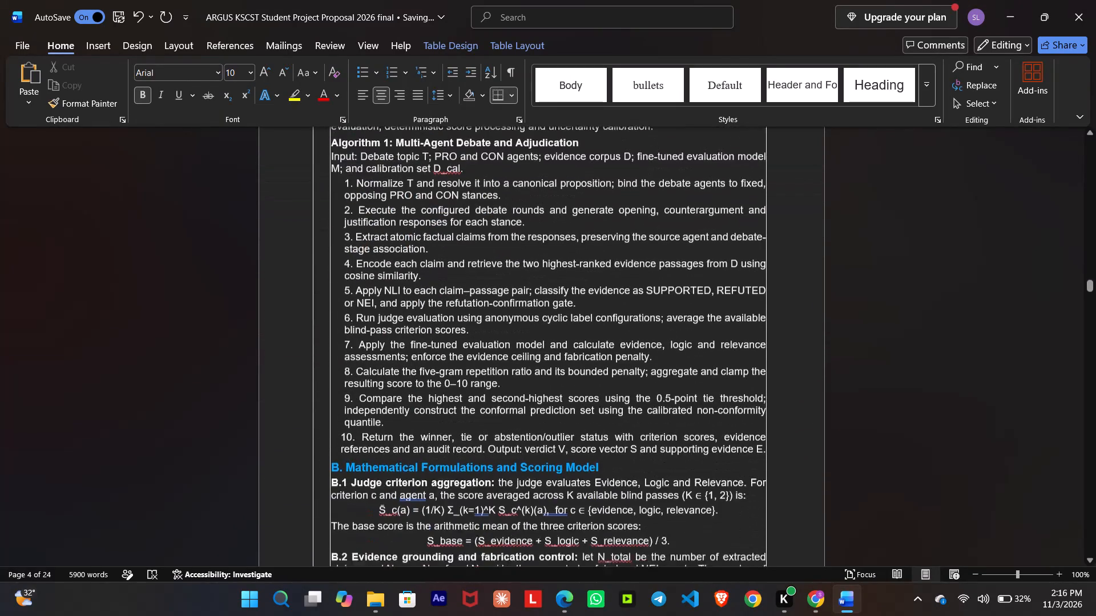
scroll(572, 387, down, 4)
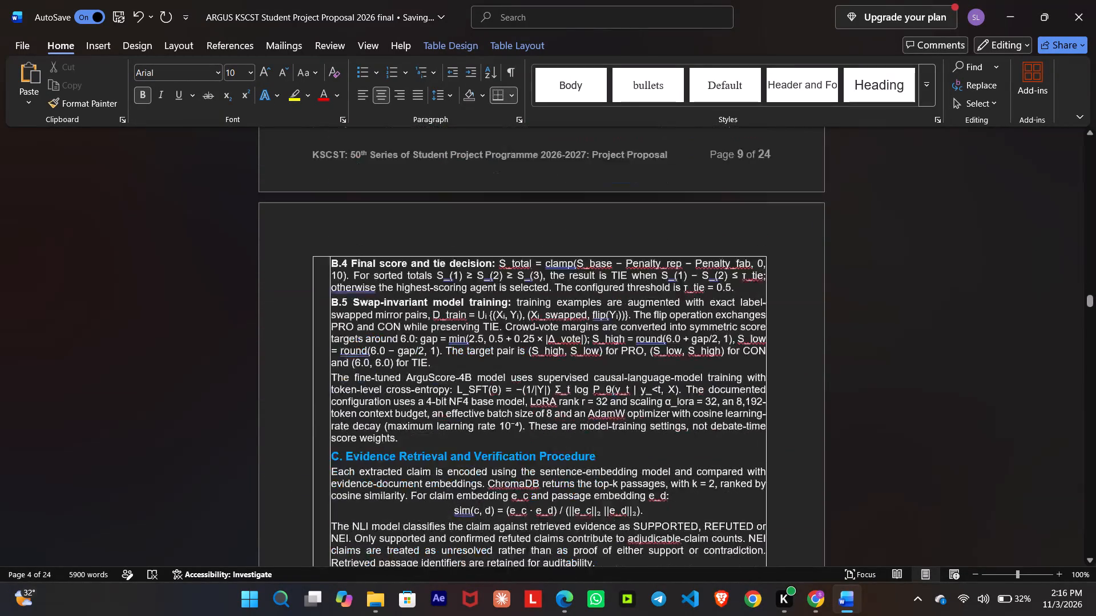
scroll(572, 387, down, 3)
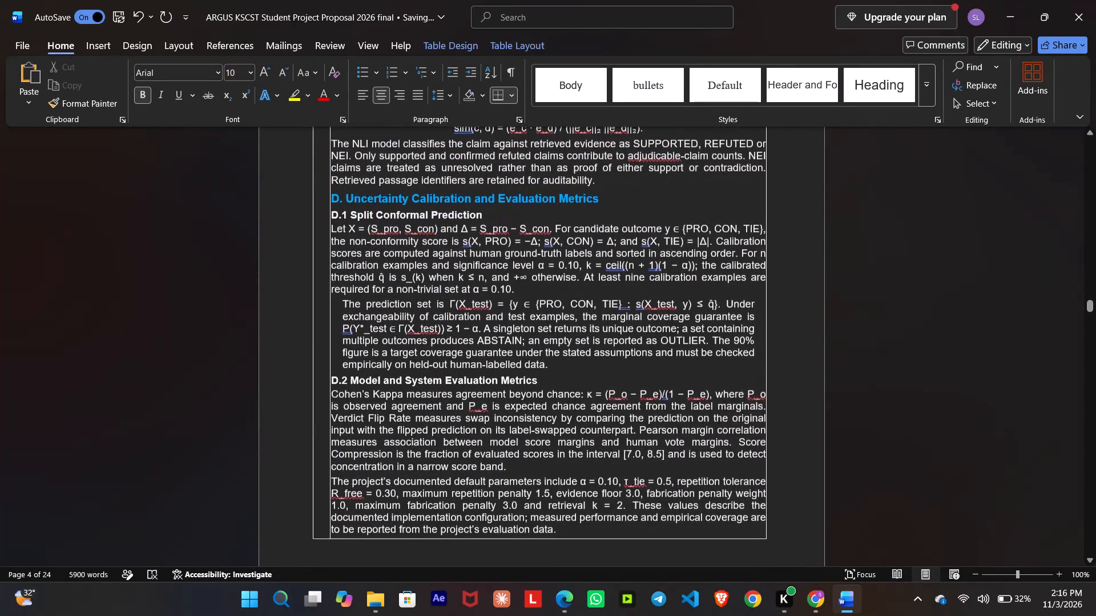
scroll(572, 387, down, 3)
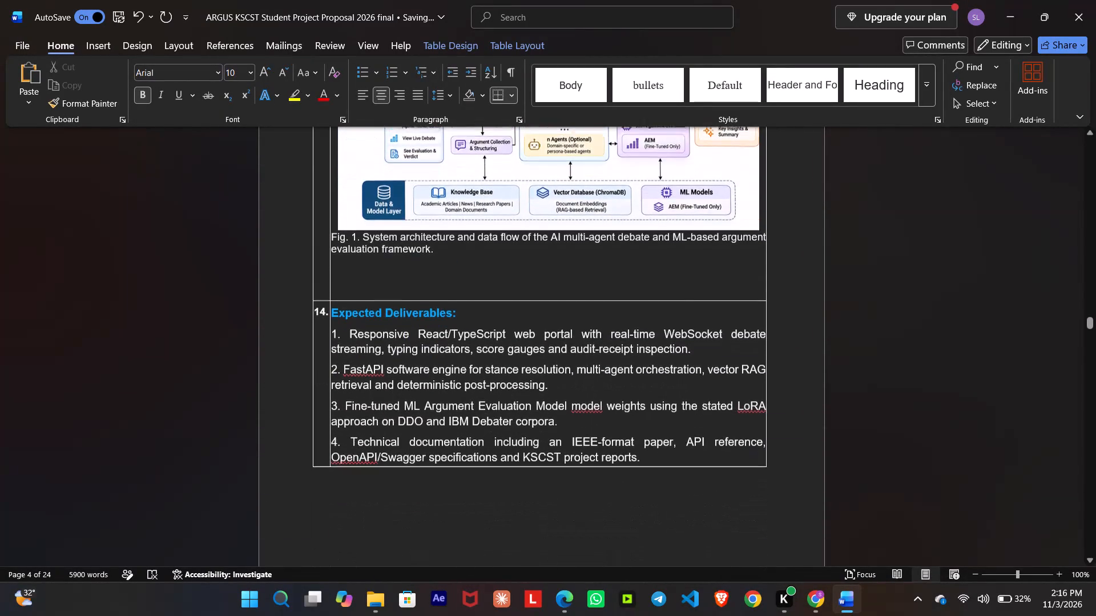
scroll(572, 387, down, 4)
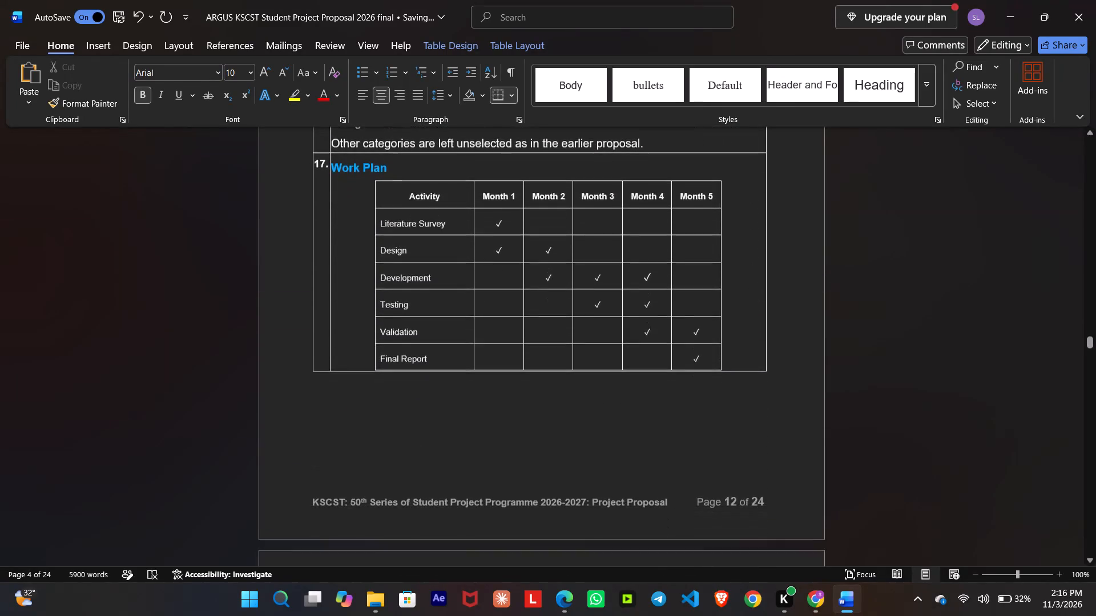
scroll(572, 387, down, 4)
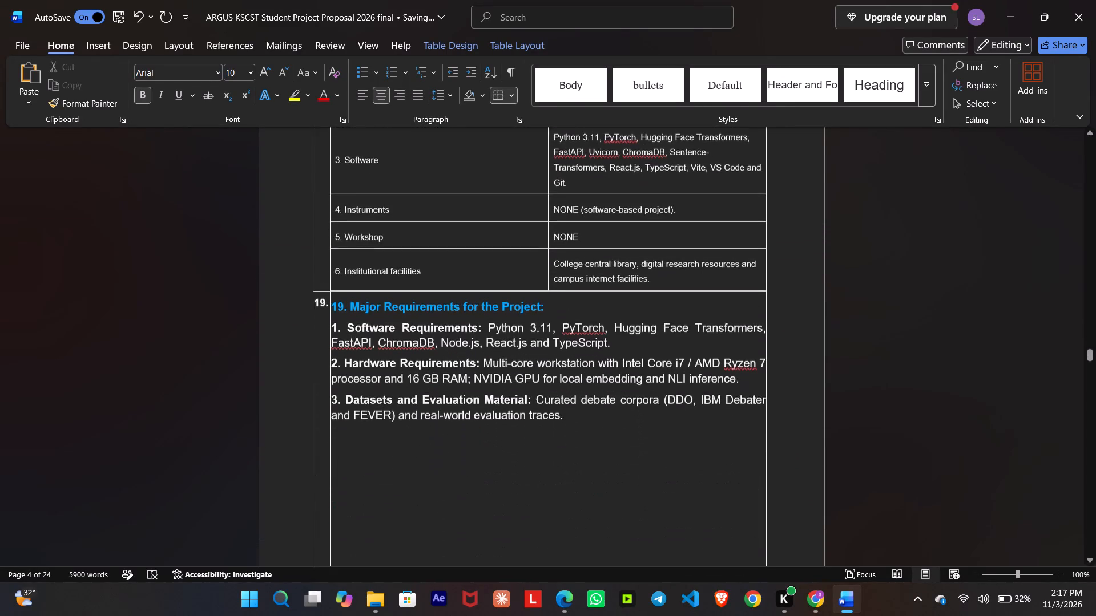
scroll(572, 387, down, 3)
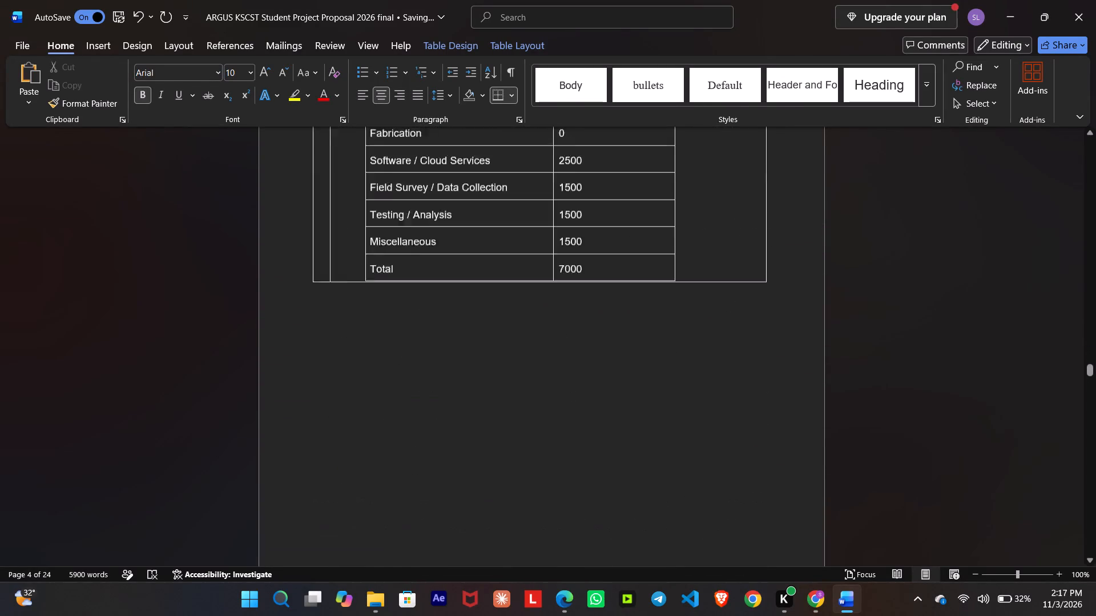
Format the section 20 heading "Budget Estimate:" as 12 pt bold text in a blue theme colour.
drag(414, 317, 360, 324)
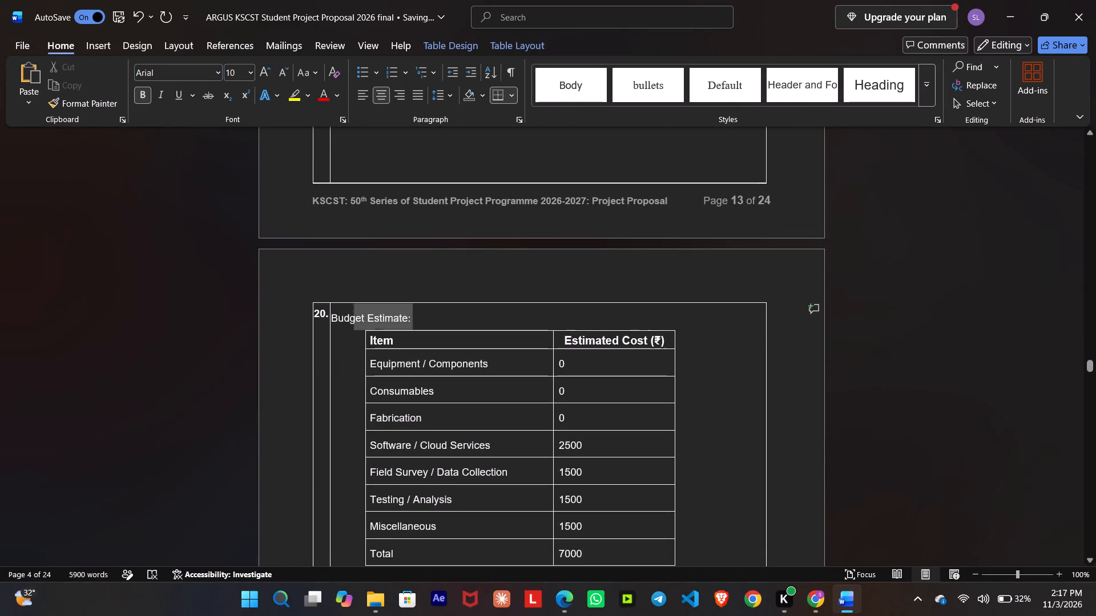
drag(360, 324, 352, 322)
click(449, 272)
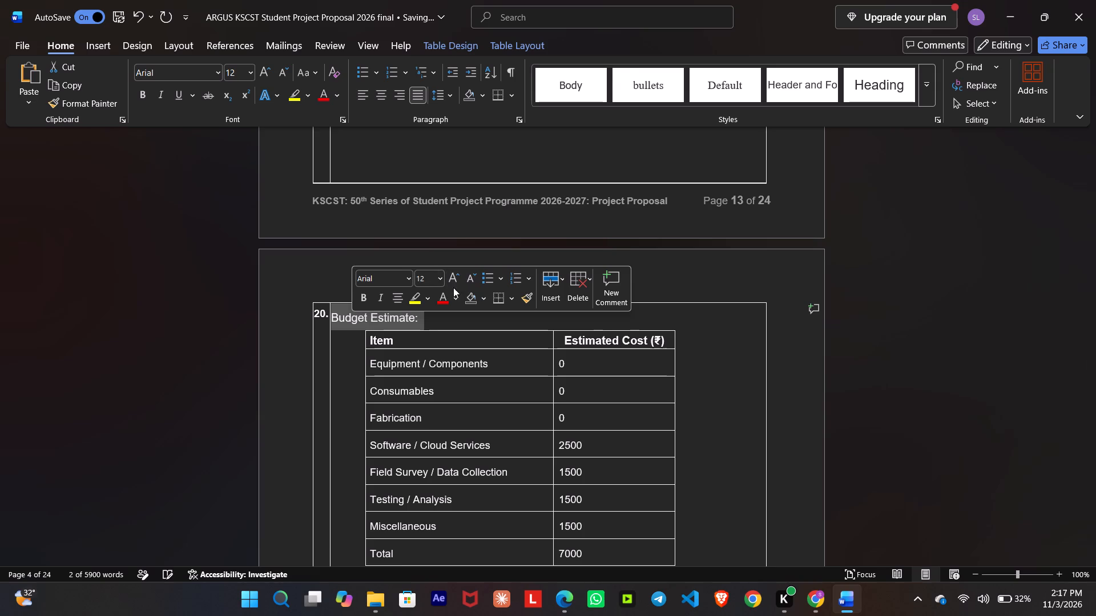
click(456, 298)
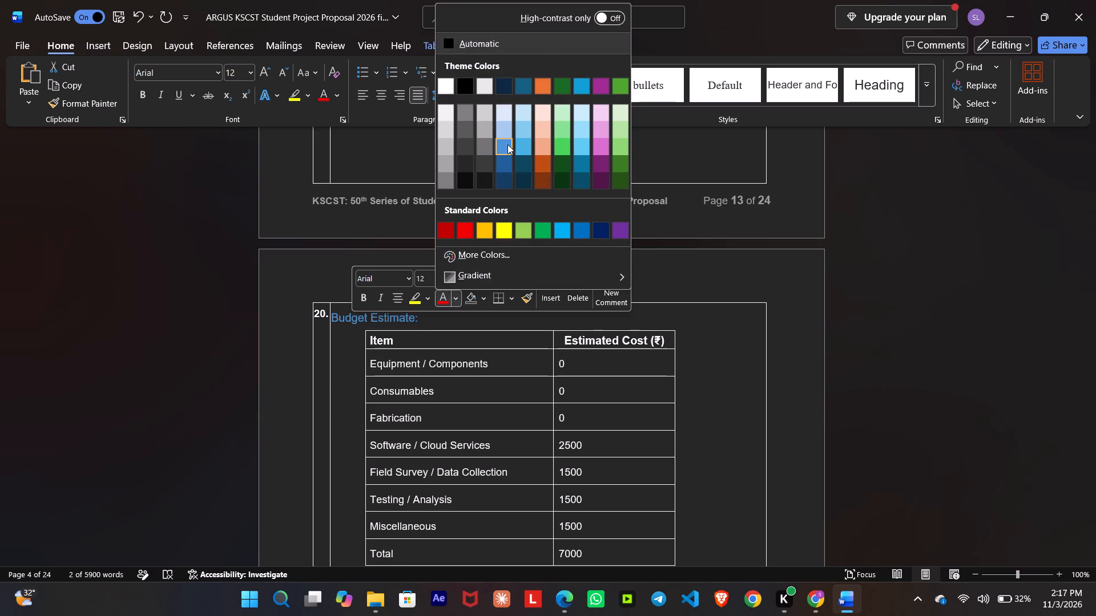
click(507, 144)
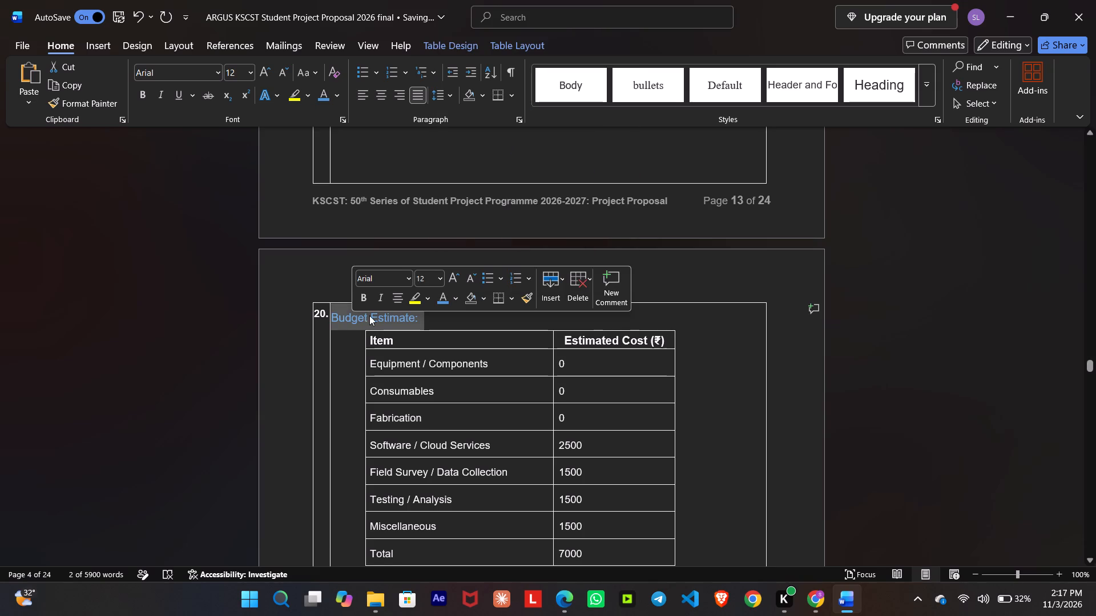
click(370, 295)
click(365, 322)
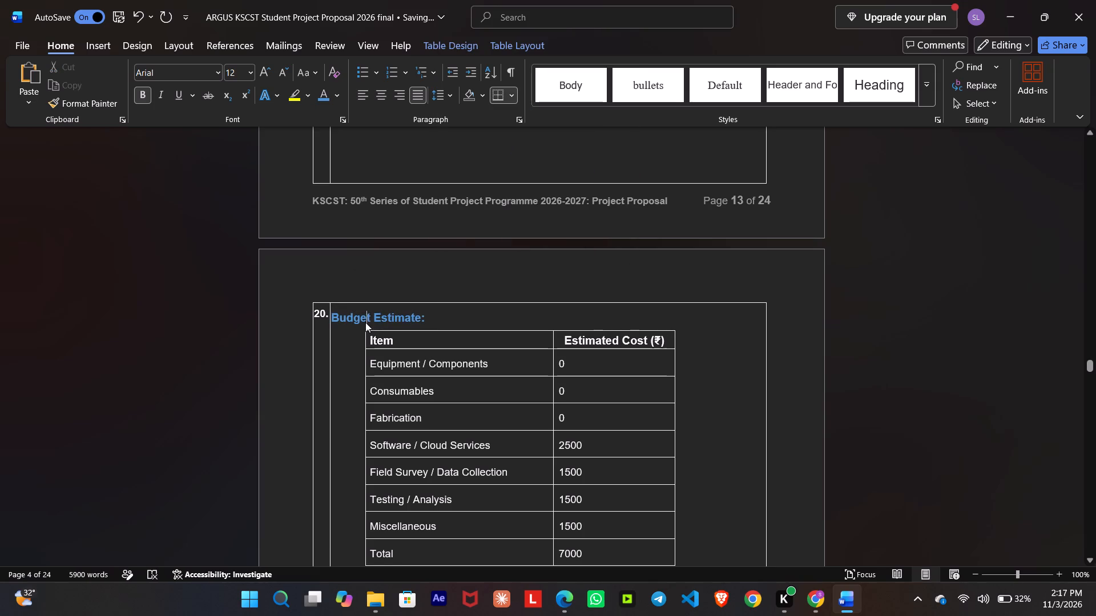
Place the cursor in the first Name of Student cell of the section 23 Student Details with Signature table.
scroll(568, 332, down, 5)
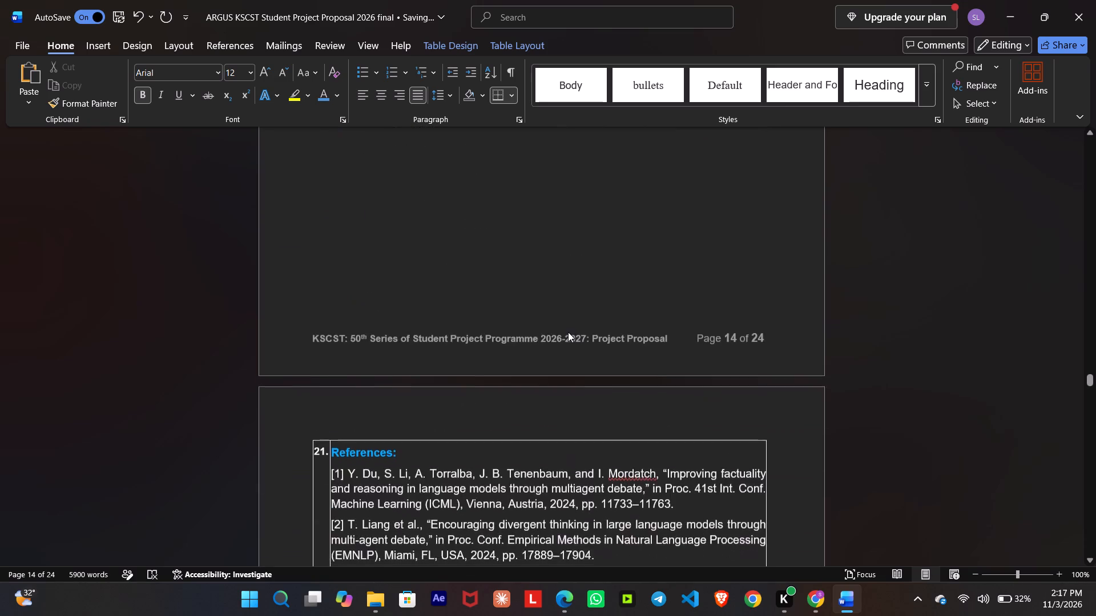
scroll(568, 332, down, 5)
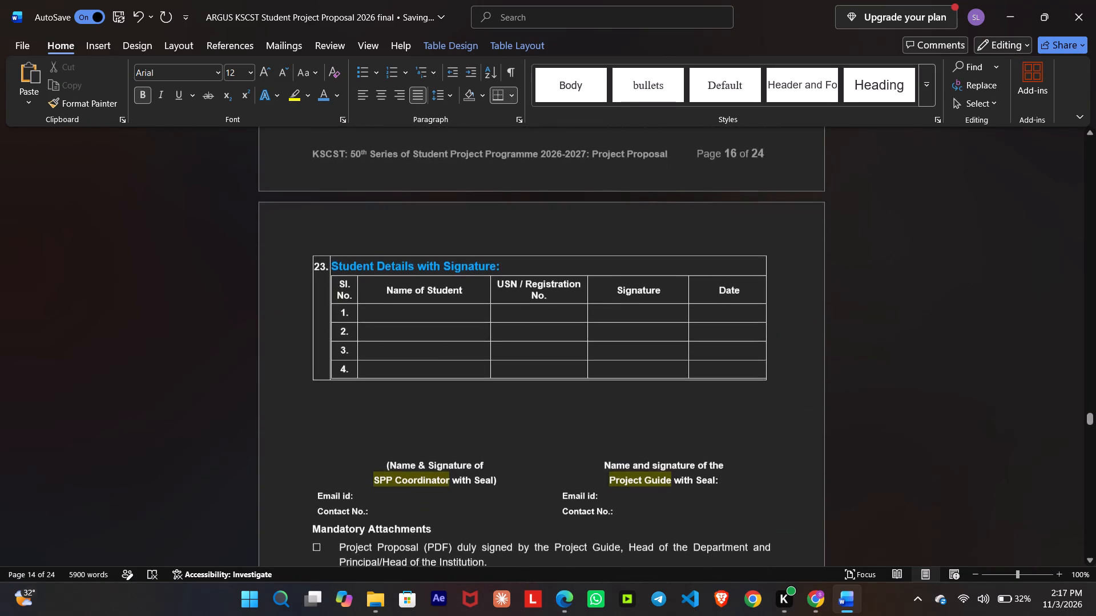
scroll(568, 332, down, 1)
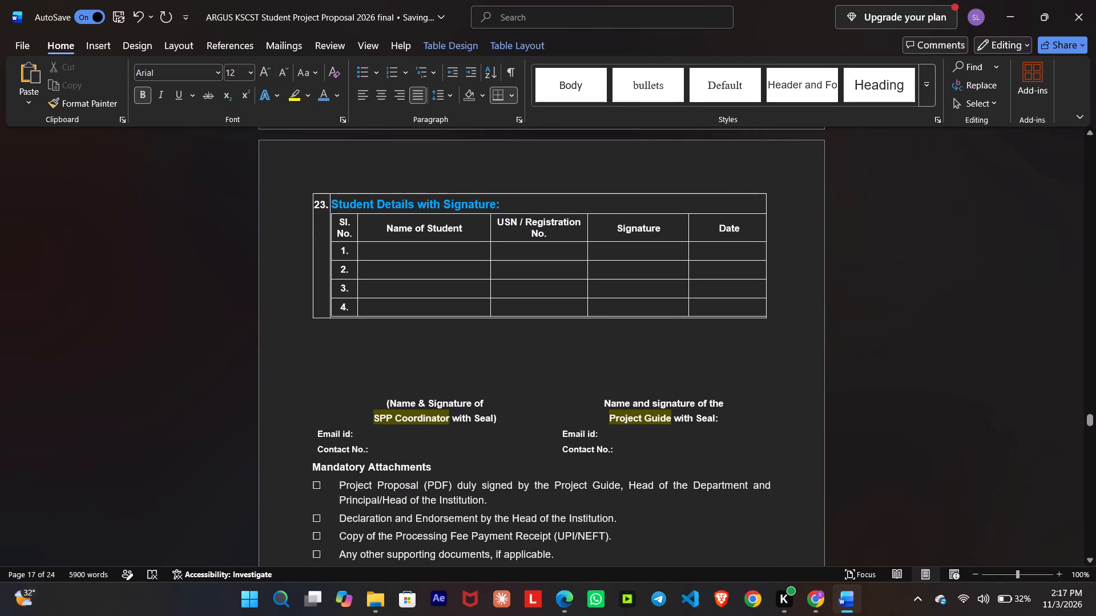
click(442, 252)
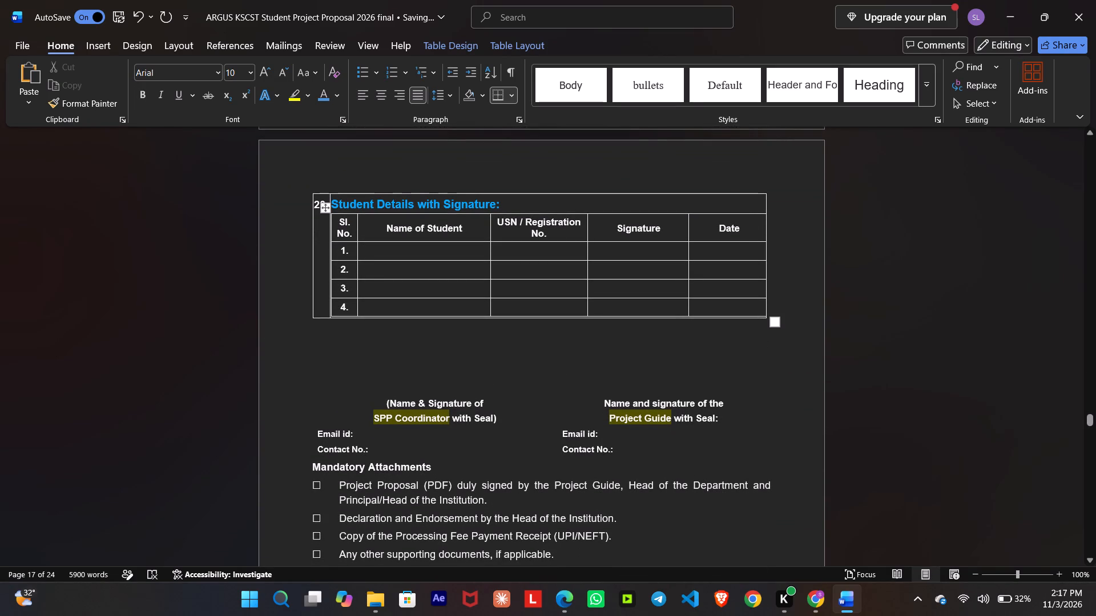
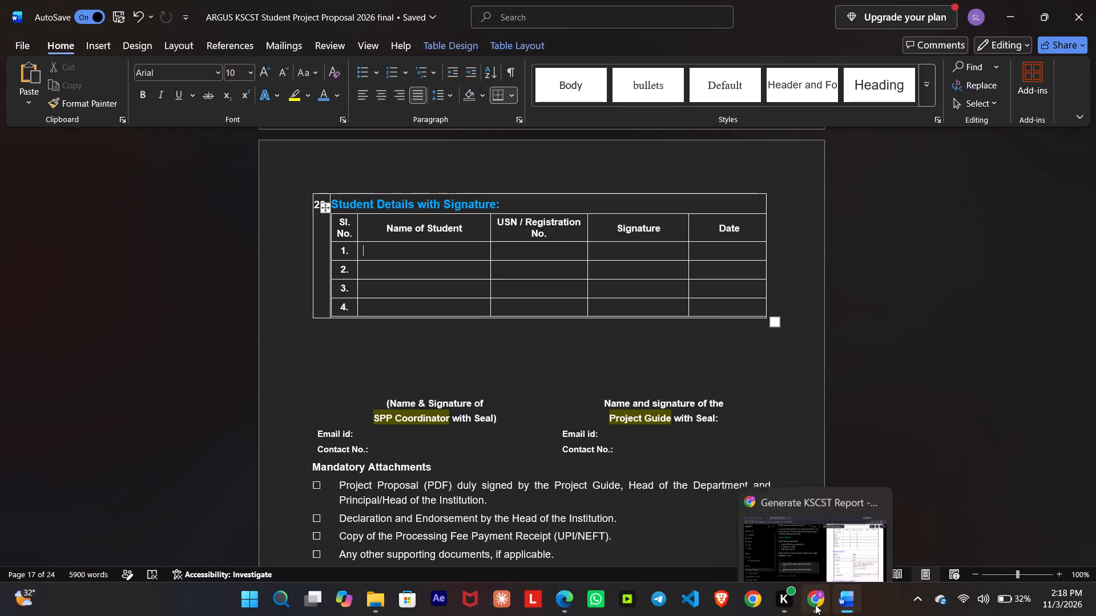
Copy the first-row student's name from the Student Team Details table of the PDF in Edge into Word's first Name of Student cell, section 23.
click(561, 603)
scroll(517, 299, up, 5)
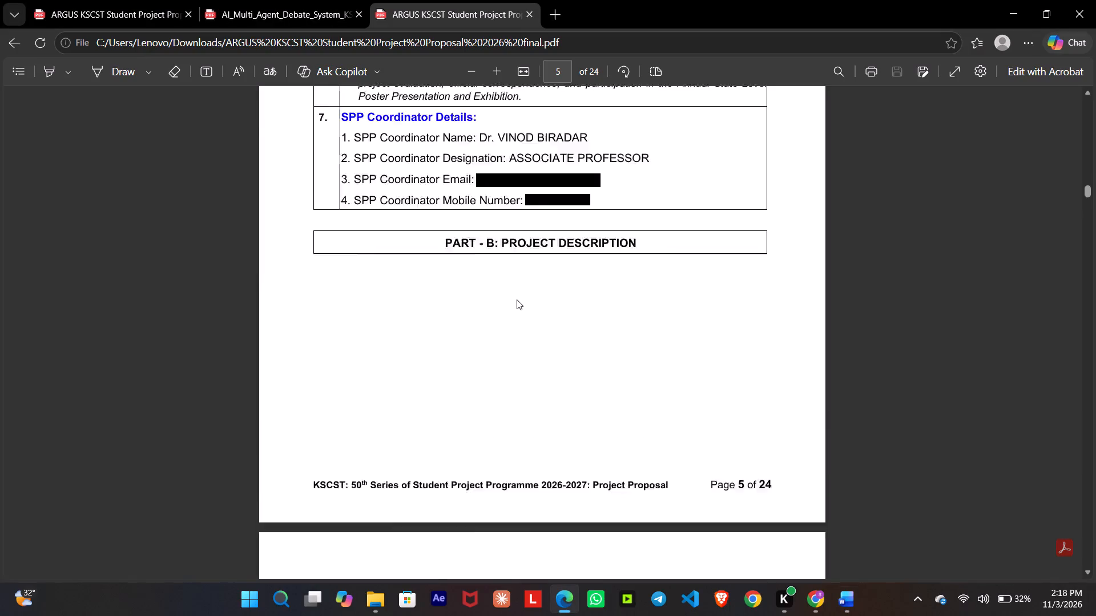
scroll(517, 299, up, 6)
scroll(517, 299, down, 5)
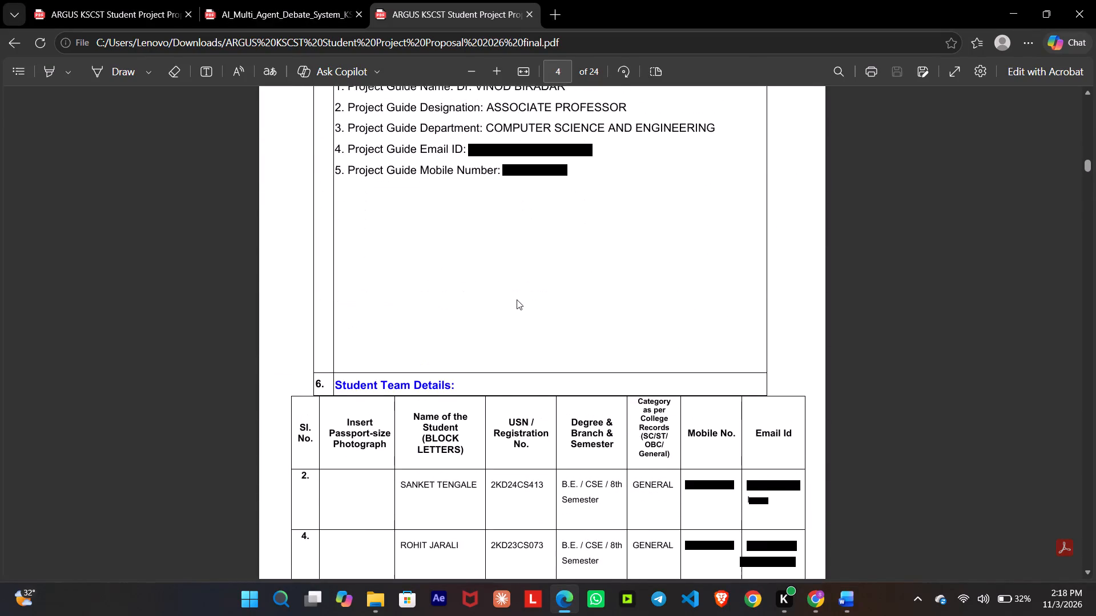
scroll(517, 299, down, 1)
drag(478, 364, 408, 364)
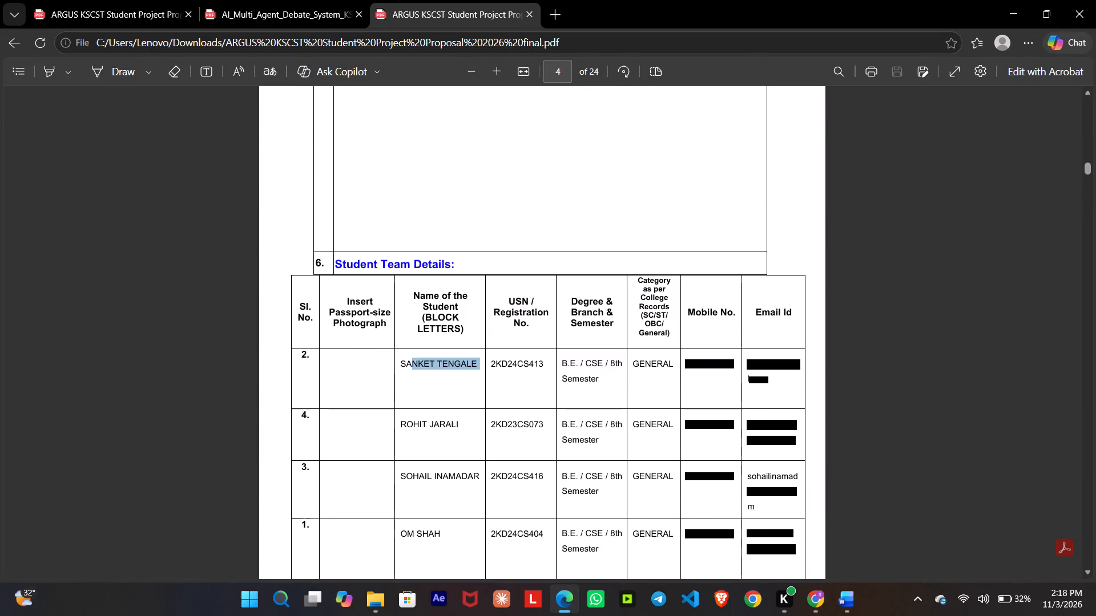
drag(408, 364, 399, 362)
click(399, 362)
drag(399, 362, 493, 344)
click(493, 344)
drag(401, 363, 440, 352)
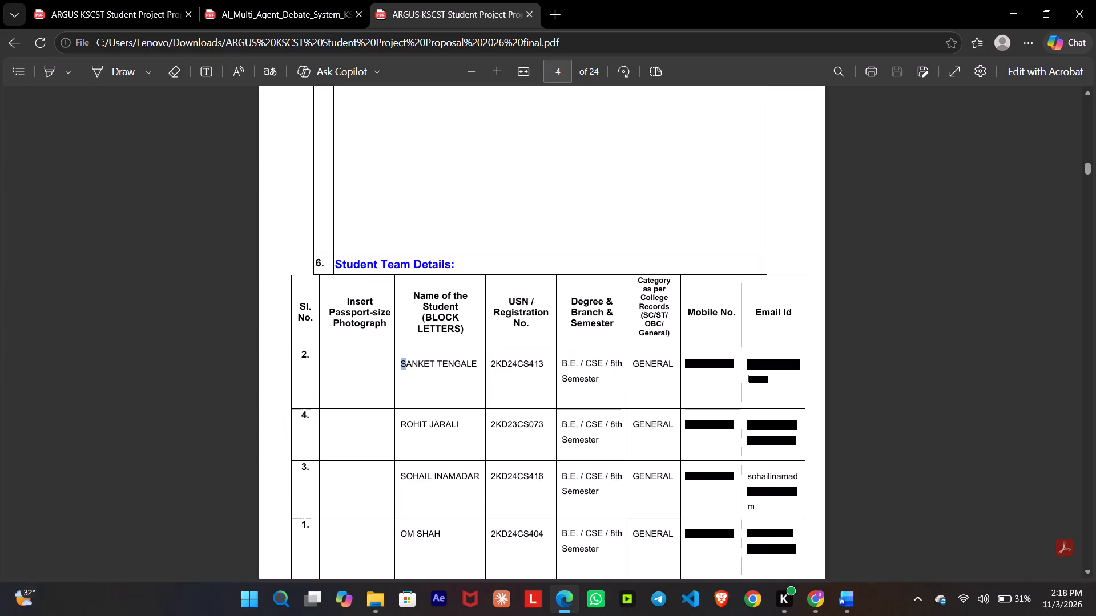
drag(440, 352, 478, 361)
key(ctrl+c)
key(ctrl+c)
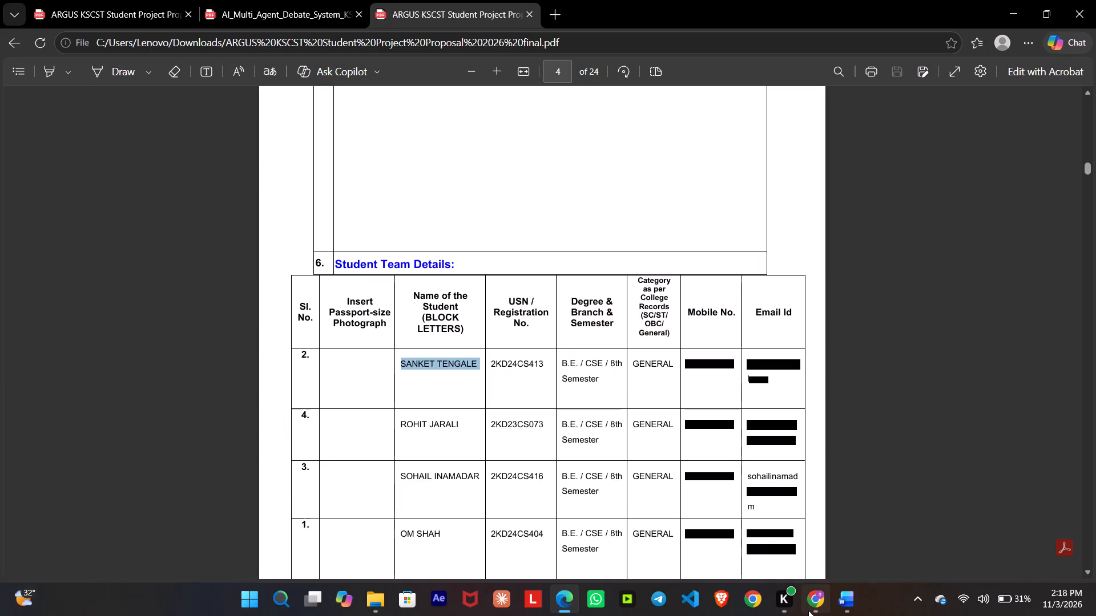
click(840, 606)
key(ctrl+v)
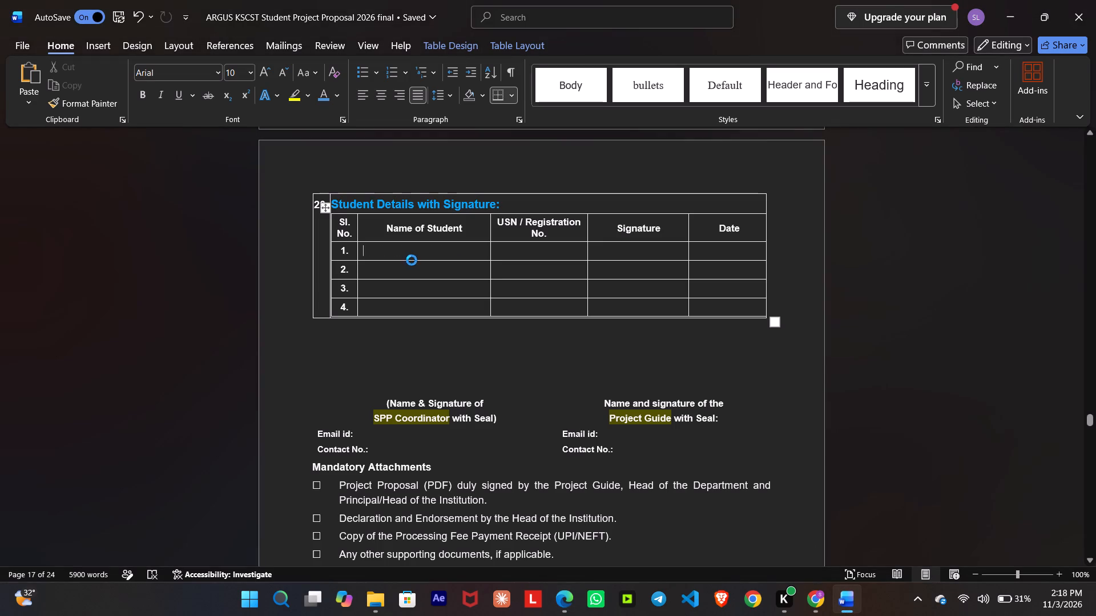
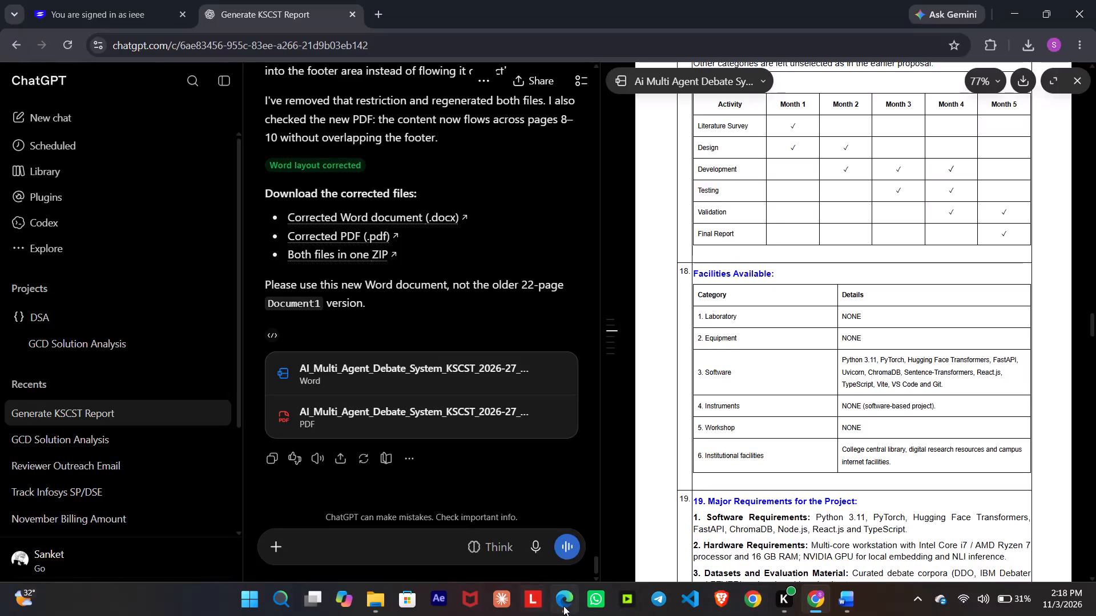
Copy the first-row student's USN from the Student Team Details table of the PDF in Edge into Word's row 1 USN / Registration No. cell.
click(562, 606)
click(462, 401)
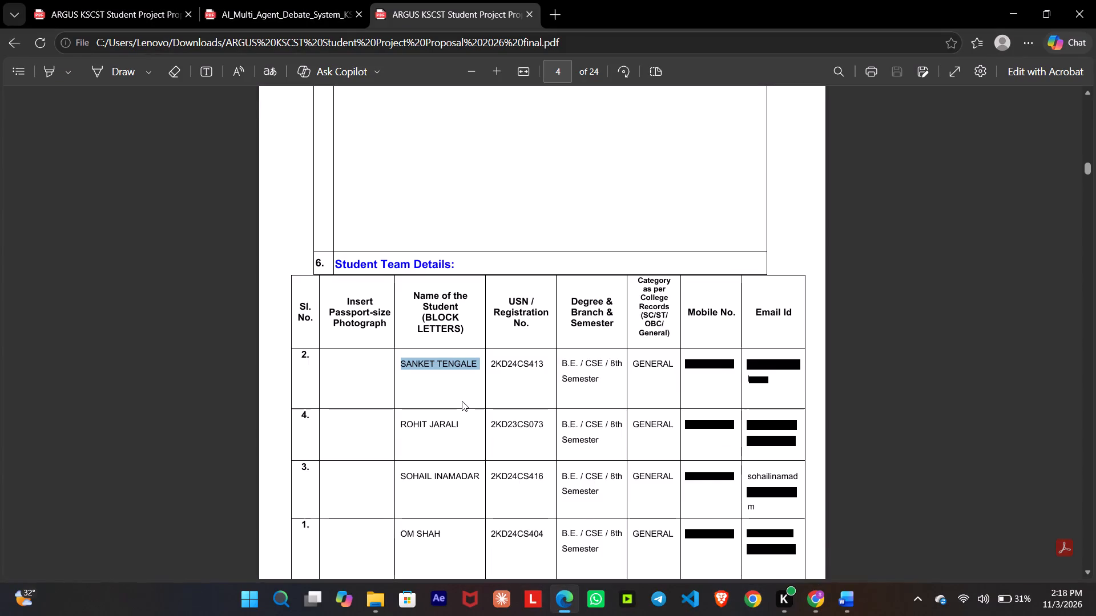
drag(491, 369, 548, 367)
key(ctrl+c)
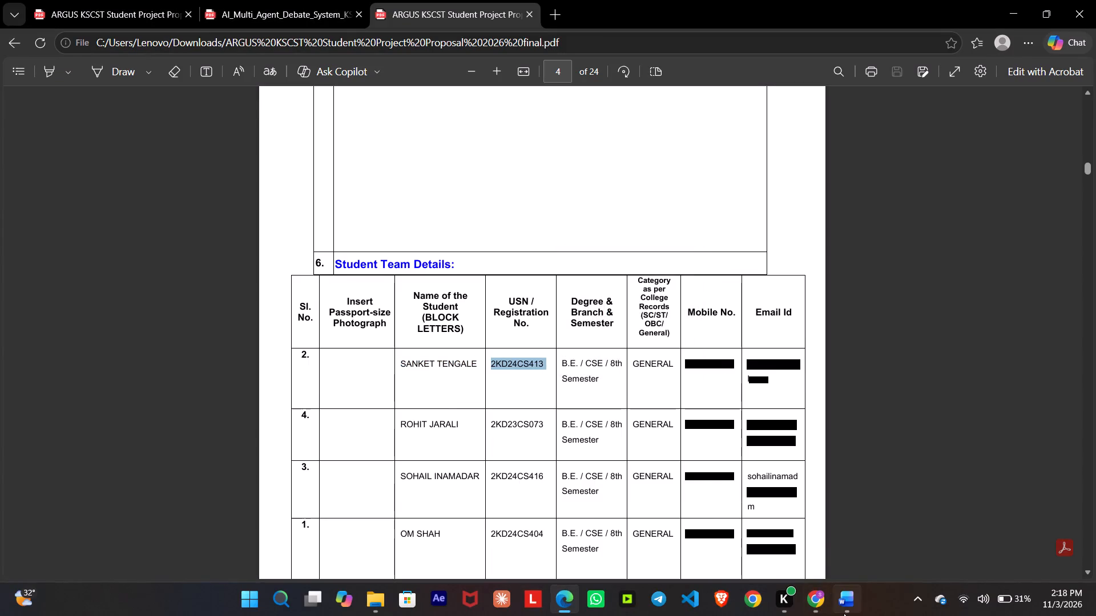
click(844, 613)
click(525, 249)
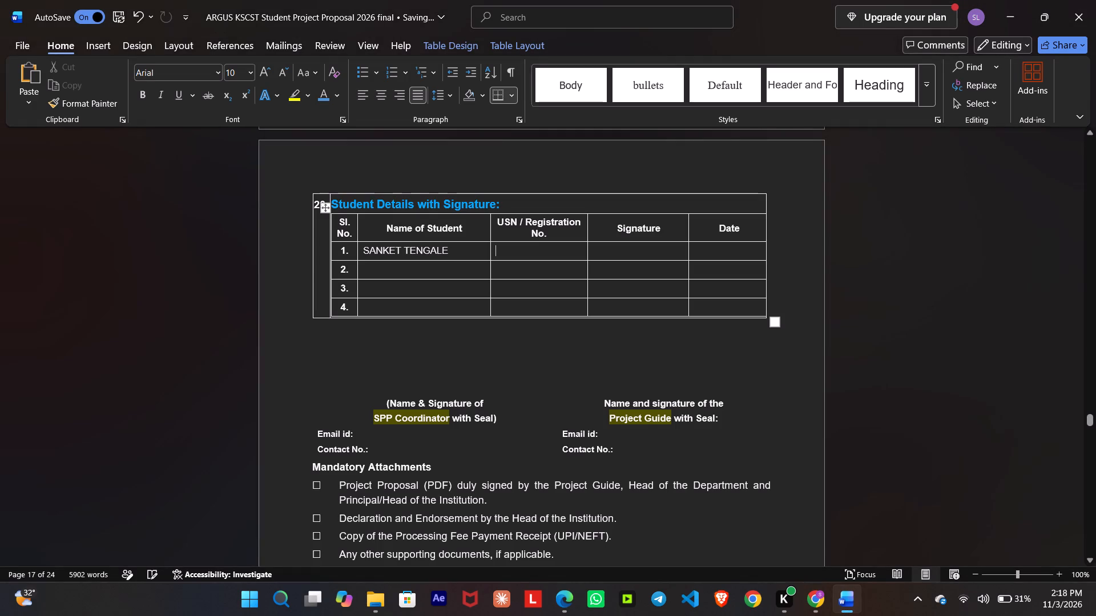
click(525, 249)
key(ctrl+v)
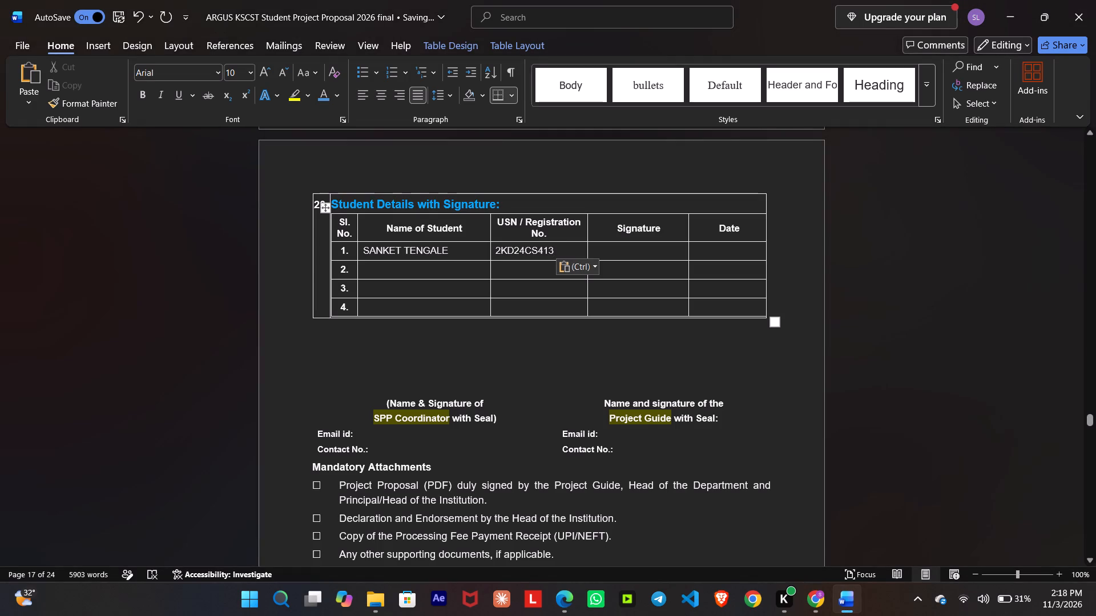
Copy the second-row student's name from the PDF's Student Team Details table in Edge into Word's row 2 Name of Student cell.
click(800, 608)
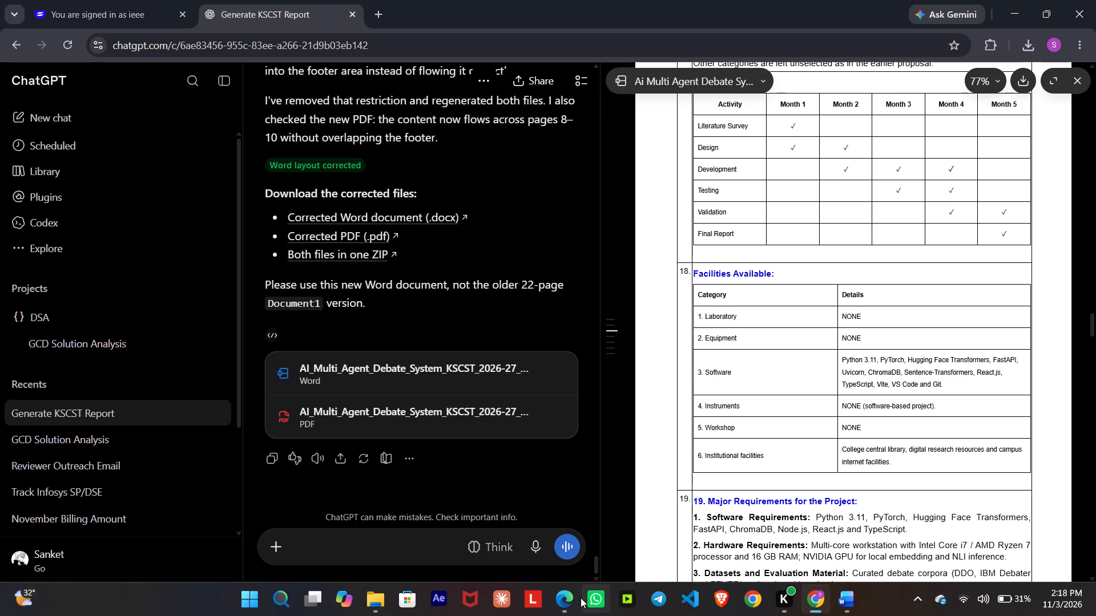
click(575, 598)
scroll(418, 427, down, 1)
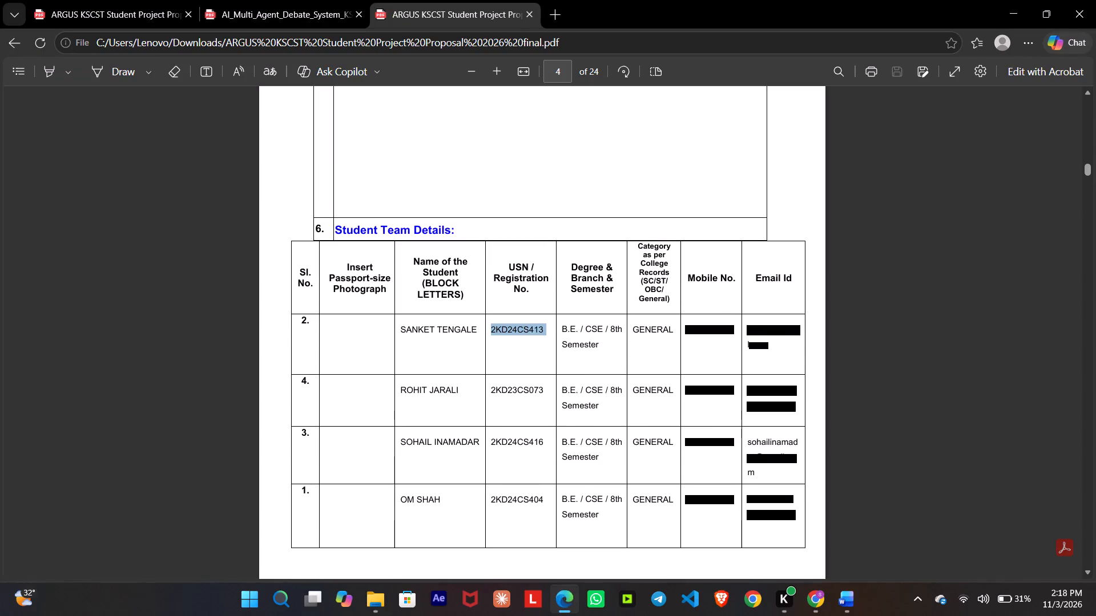
drag(461, 388, 397, 388)
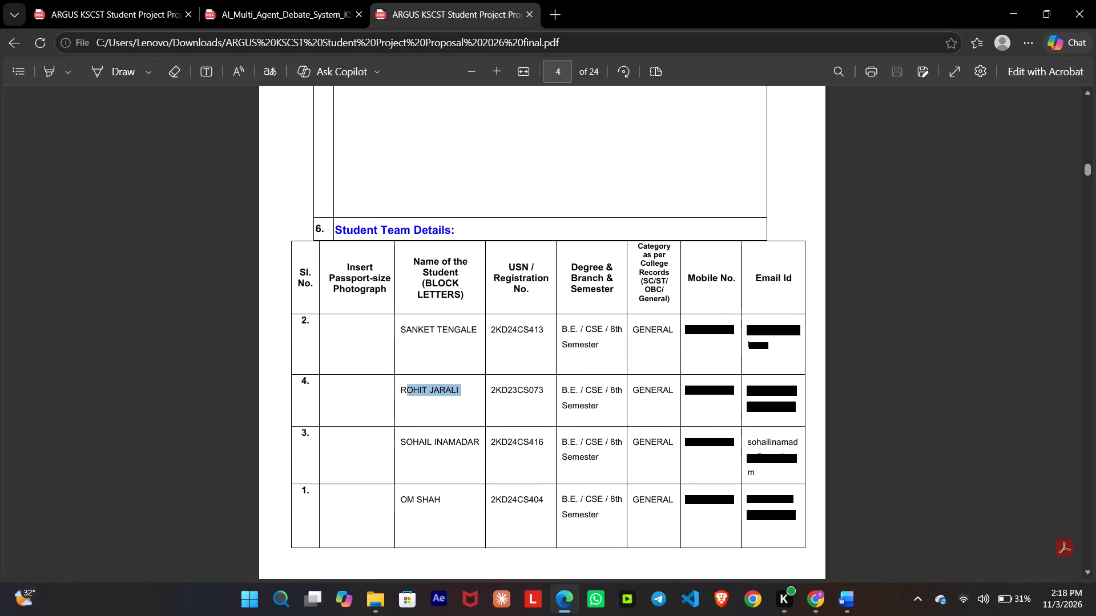
drag(397, 388, 397, 390)
click(397, 390)
drag(400, 390, 463, 387)
drag(463, 387, 462, 387)
key(ctrl+c)
key(ctrl+c)
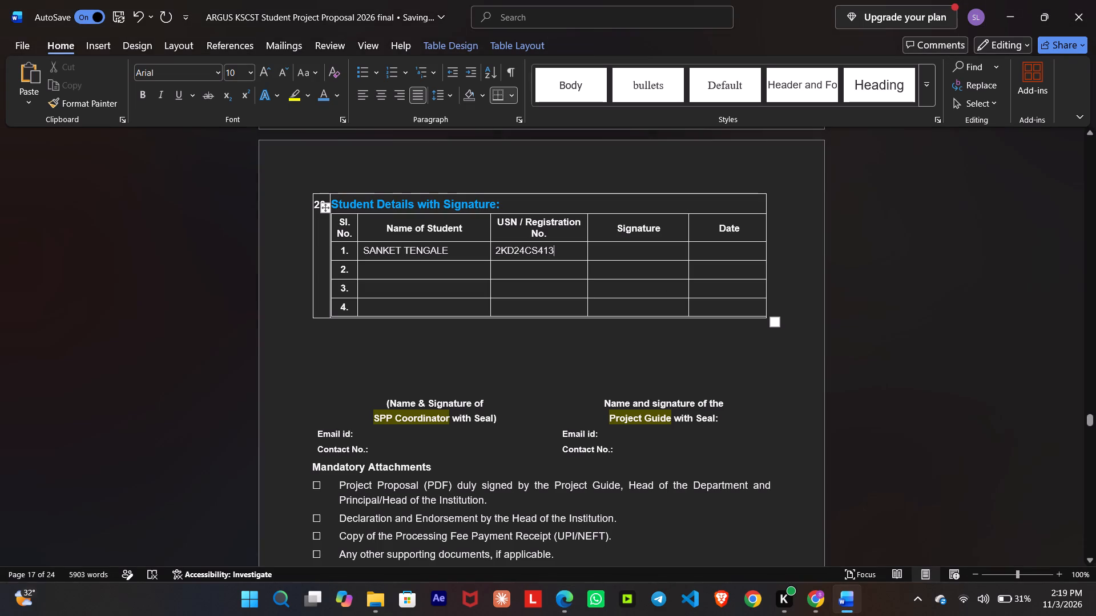
click(422, 278)
key(ctrl+c)
key(ctrl+v)
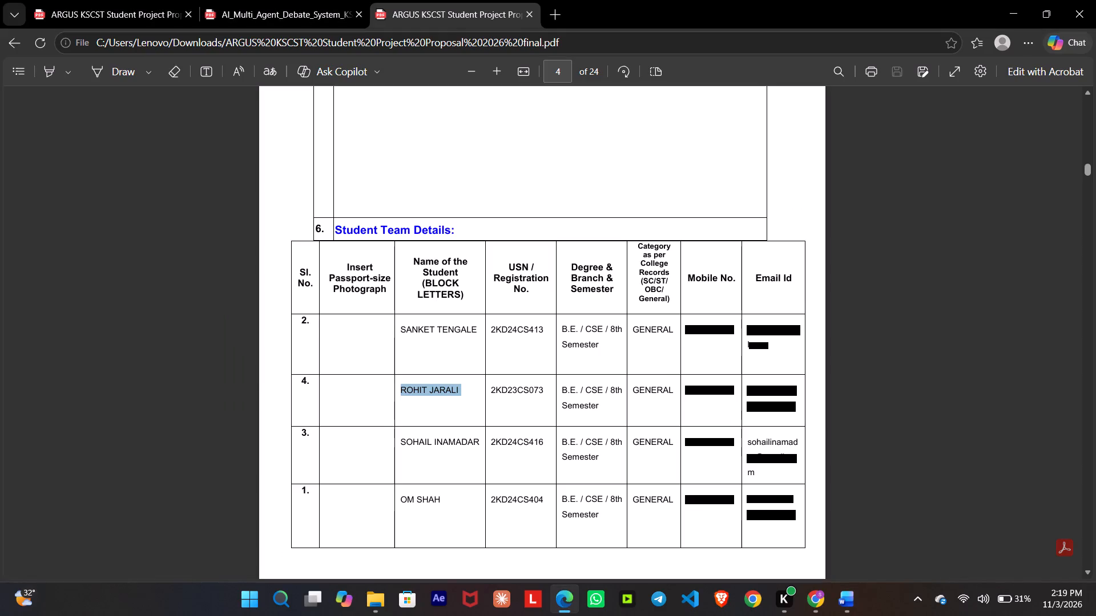
Copy the second-row student's USN from the PDF table in Edge into Word's row 2 USN / Registration No. cell.
drag(489, 387, 538, 402)
click(538, 402)
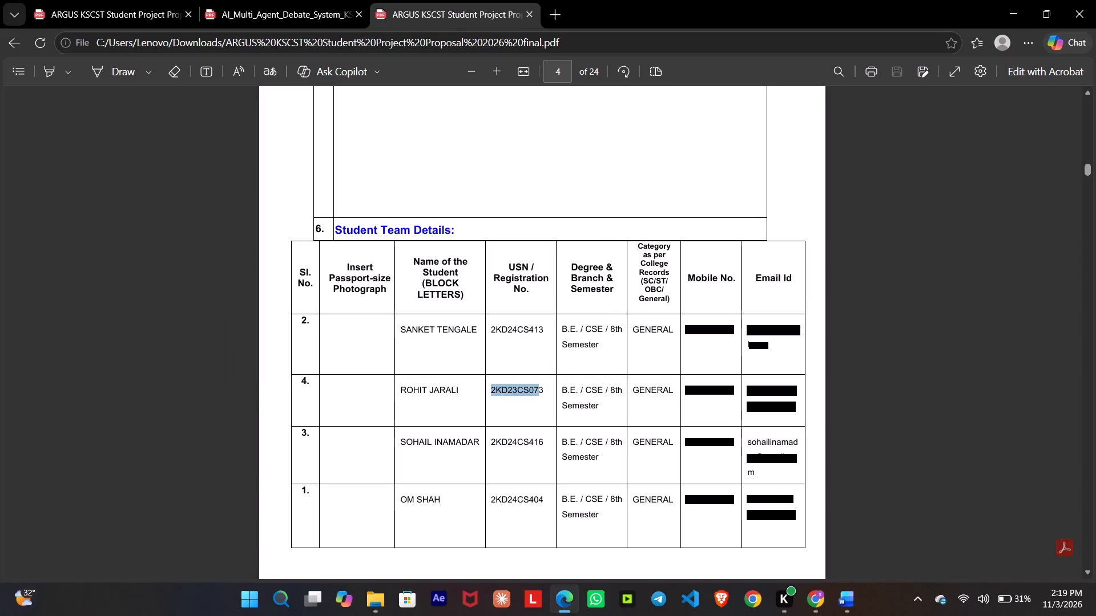
drag(492, 393, 543, 390)
key(ctrl+c)
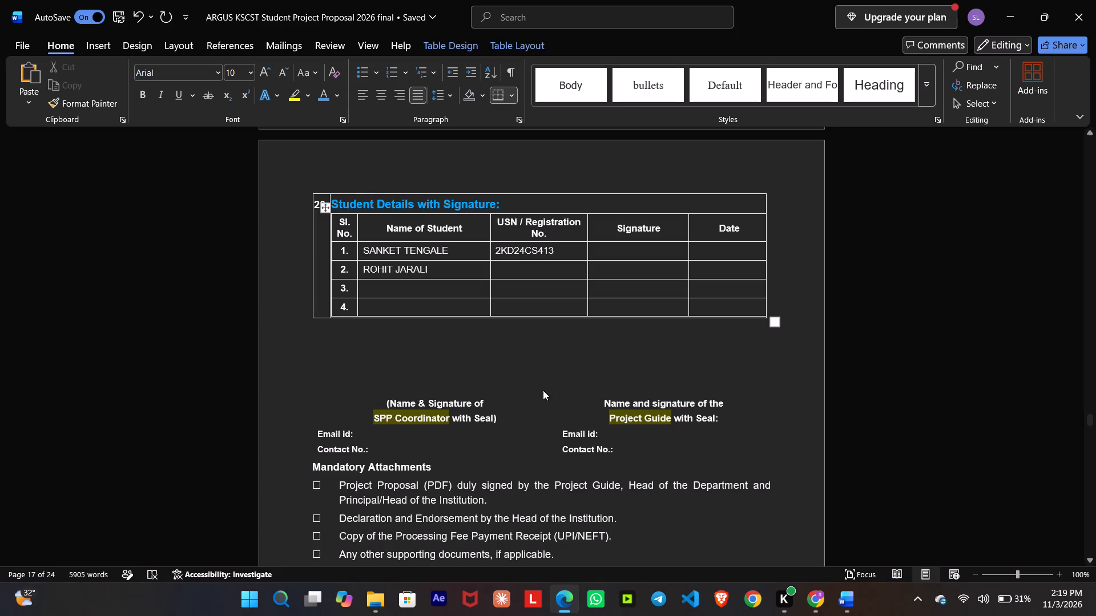
click(525, 275)
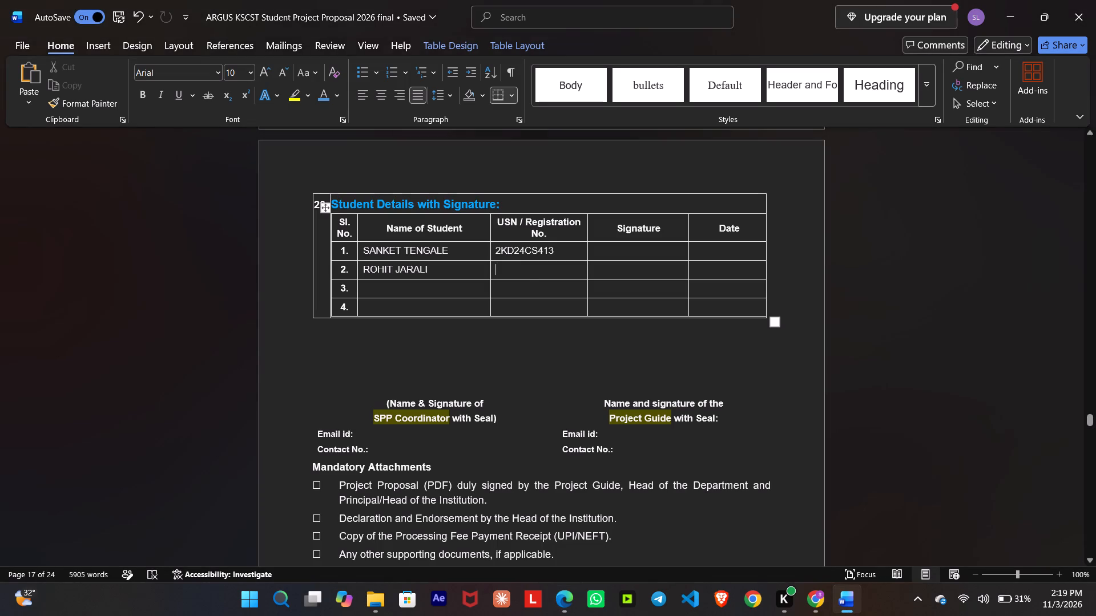
key(ctrl+v)
Copy the third-row student's name from the PDF table in Edge into Word's row 3 Name of Student cell.
click(434, 290)
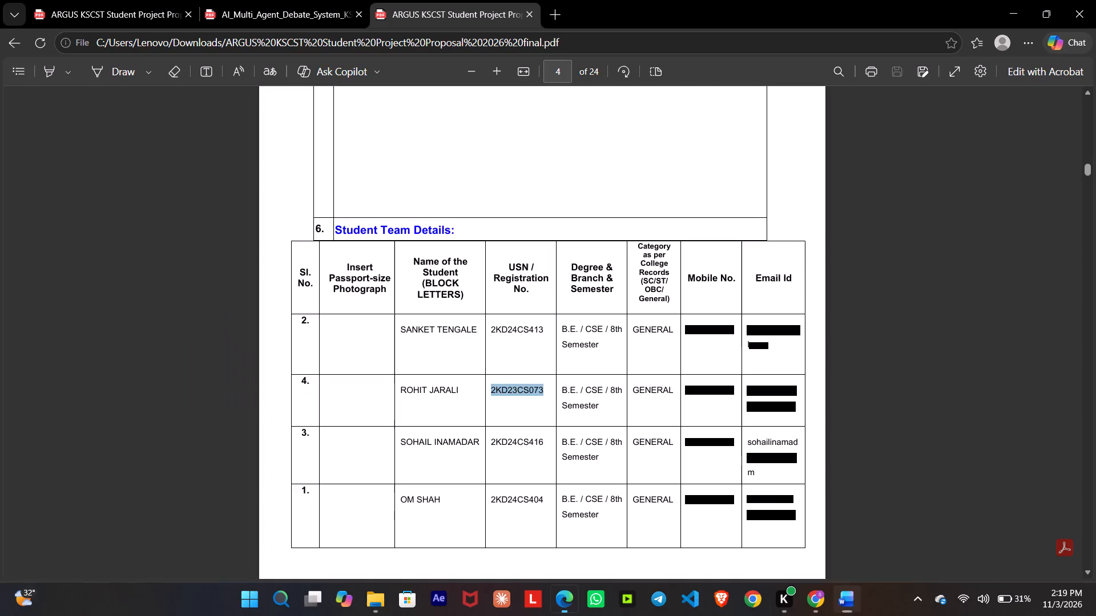
drag(401, 445, 458, 433)
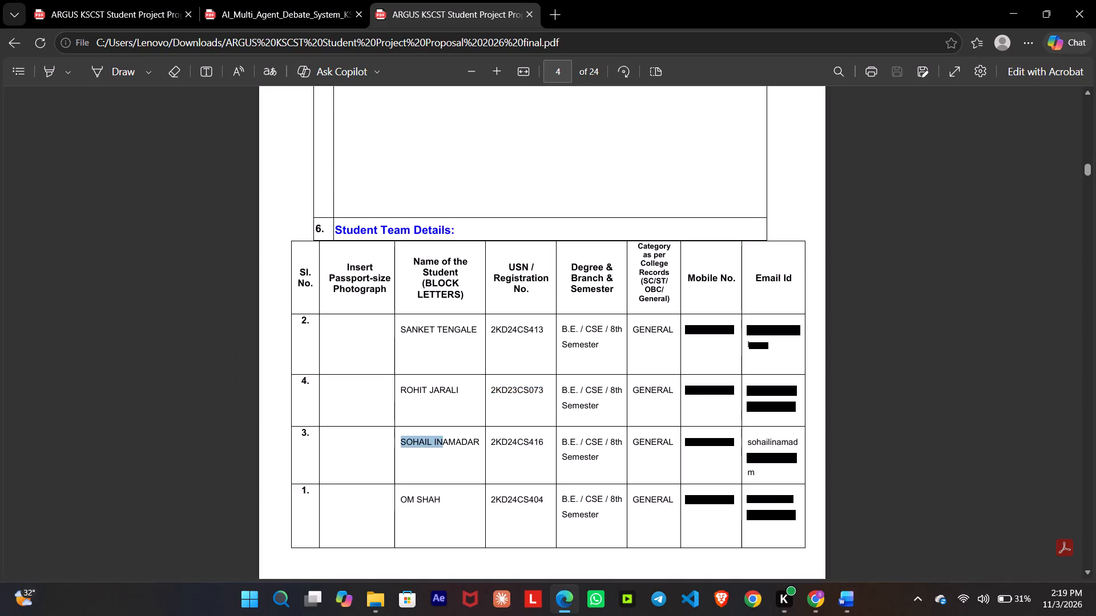
drag(458, 433, 479, 438)
key(ctrl+c)
key(ctrl+c)
key(ctrl+c)
key(ctrl+v)
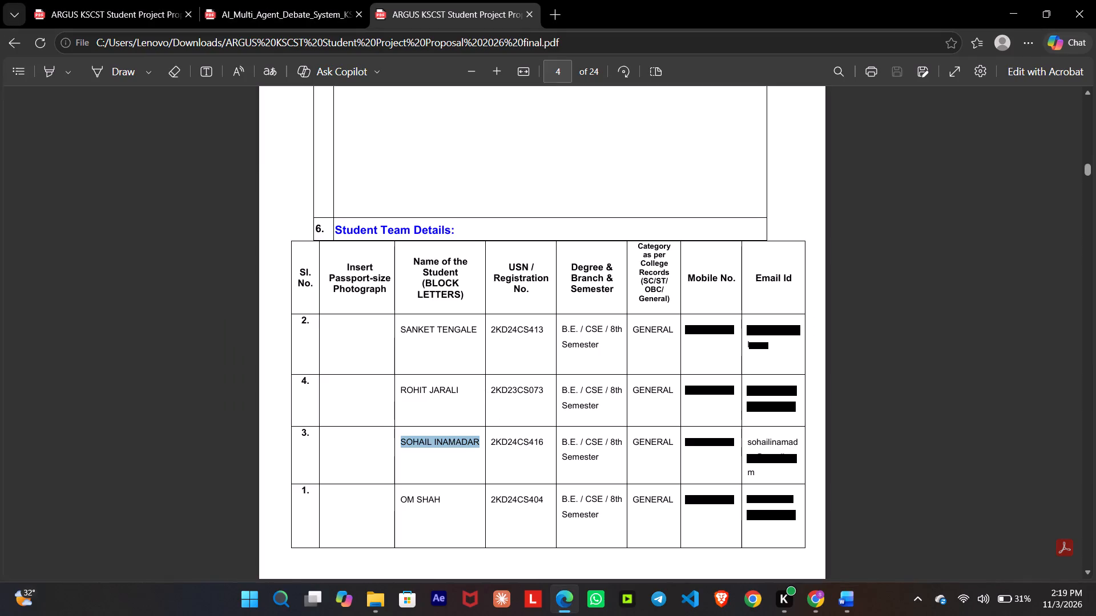
Copy the third-row student's USN from the PDF table in Edge into Word's row 3 USN / Registration No. cell.
drag(489, 441, 542, 443)
key(ctrl+c)
key(ctrl+c)
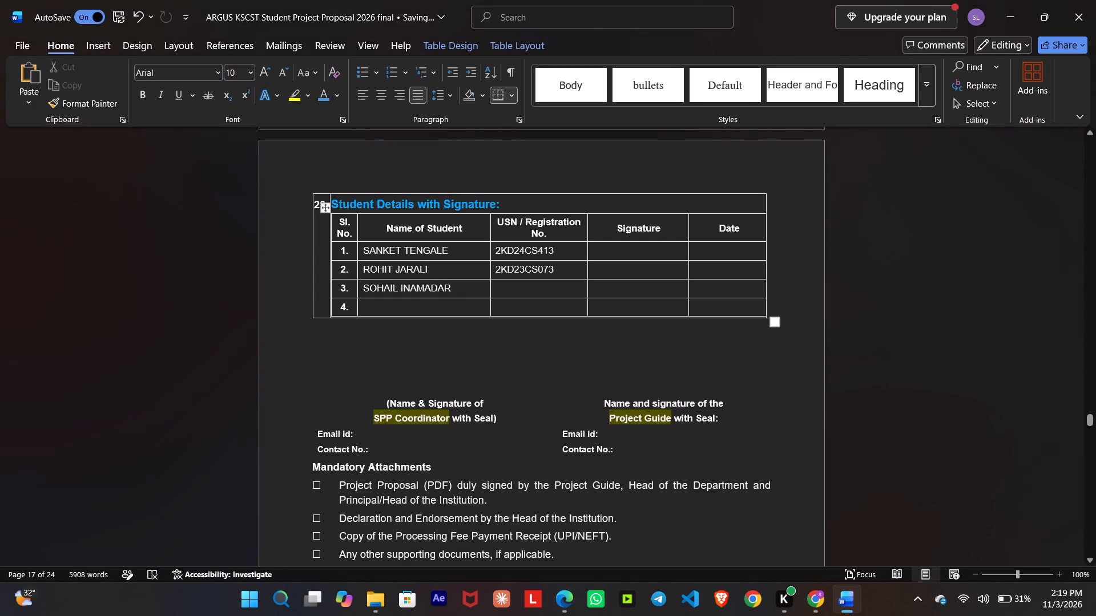
click(510, 295)
key(ctrl+v)
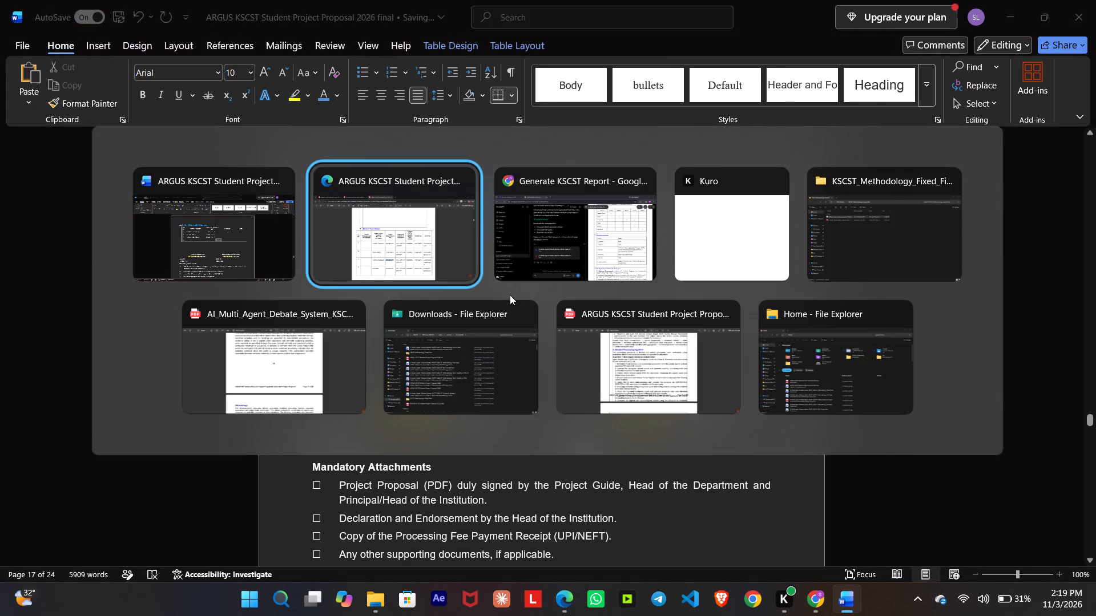
Copy the fourth-row student's name from the PDF table in Edge into Word's row 4 Name of Student cell.
scroll(457, 367, down, 1)
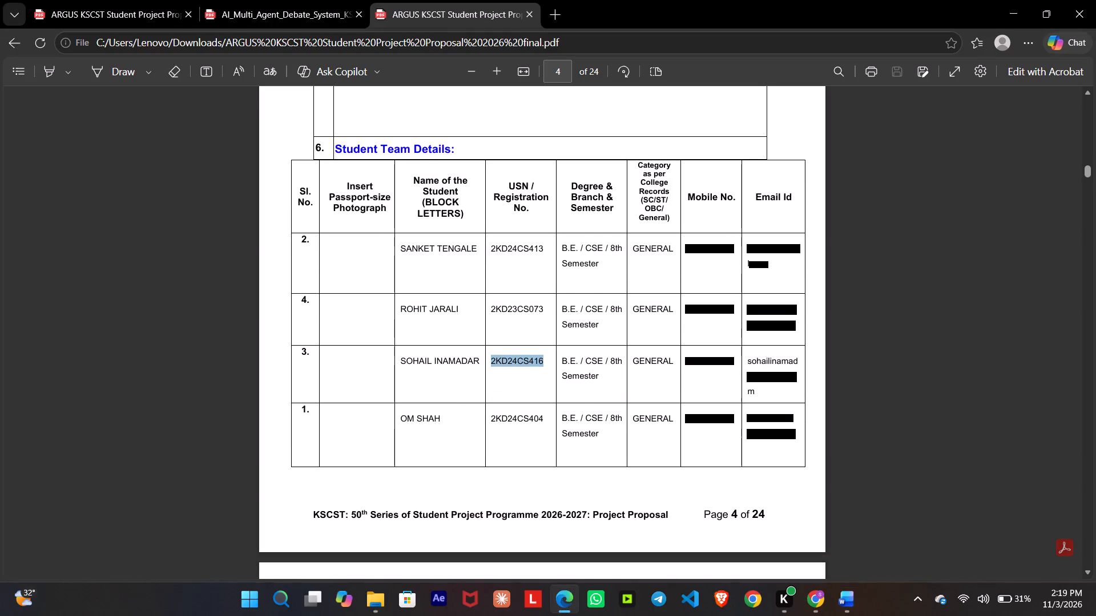
drag(401, 416, 438, 415)
key(ctrl+c)
key(ctrl+c)
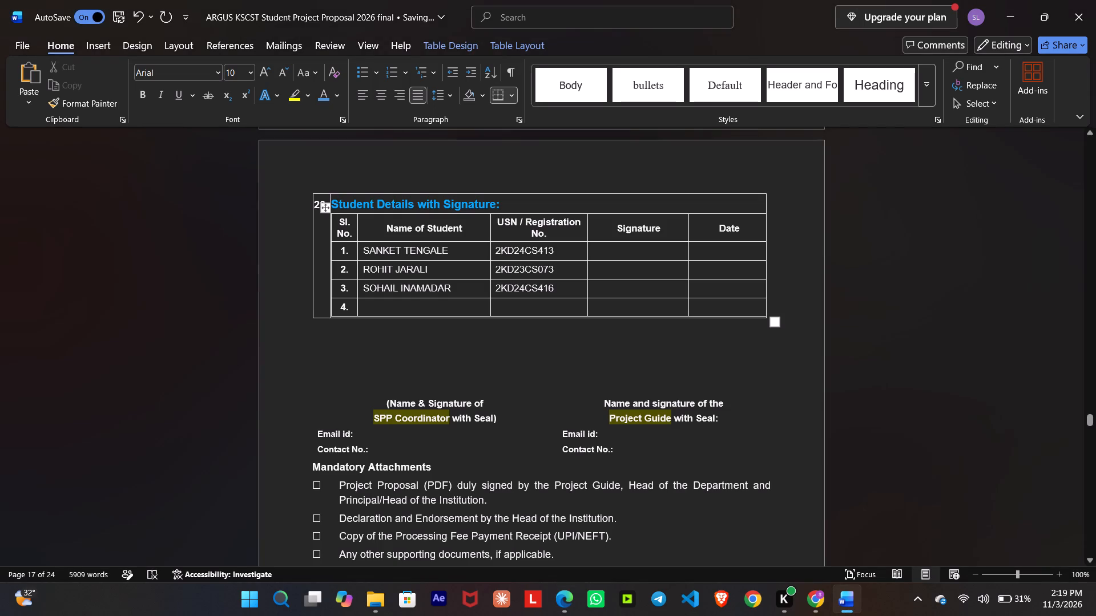
click(413, 309)
key(ctrl+v)
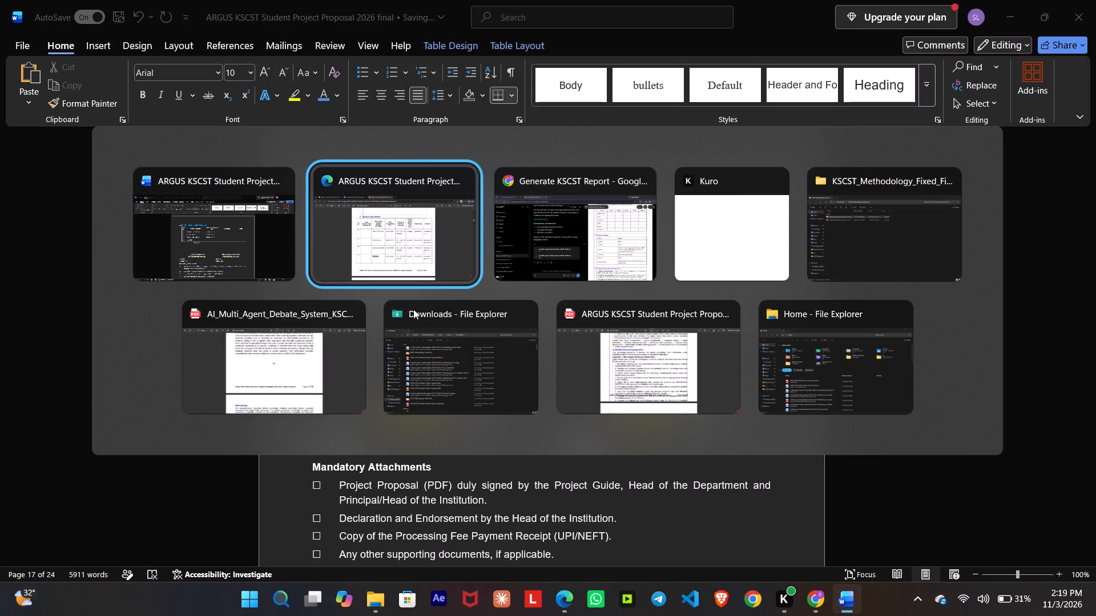
Copy the fourth-row student's USN from the PDF table in Edge into Word's row 4 USN / Registration No. cell.
drag(492, 415, 538, 422)
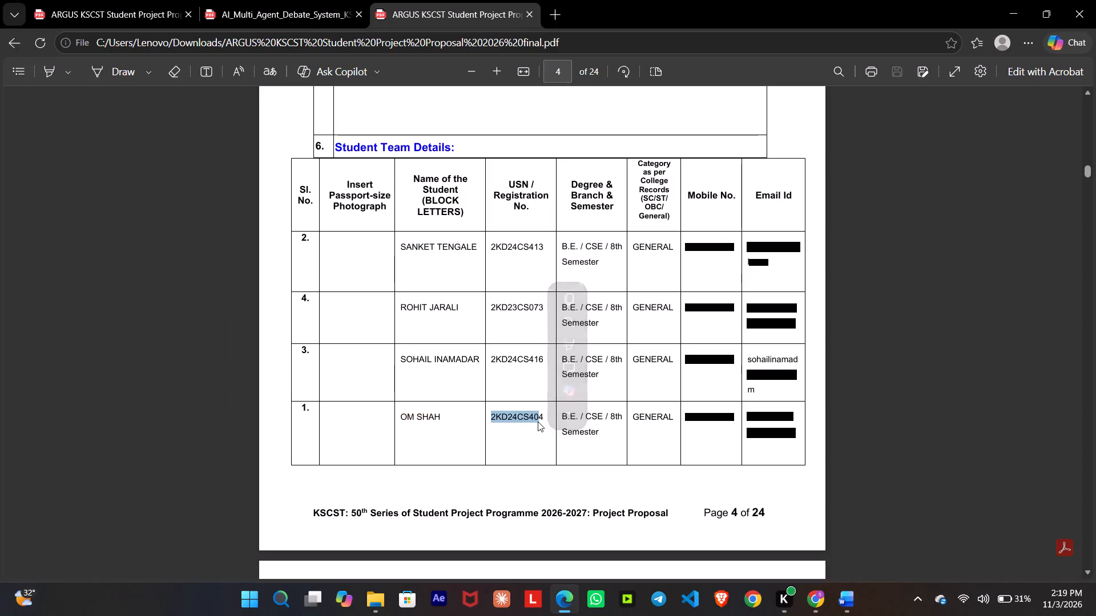
click(523, 439)
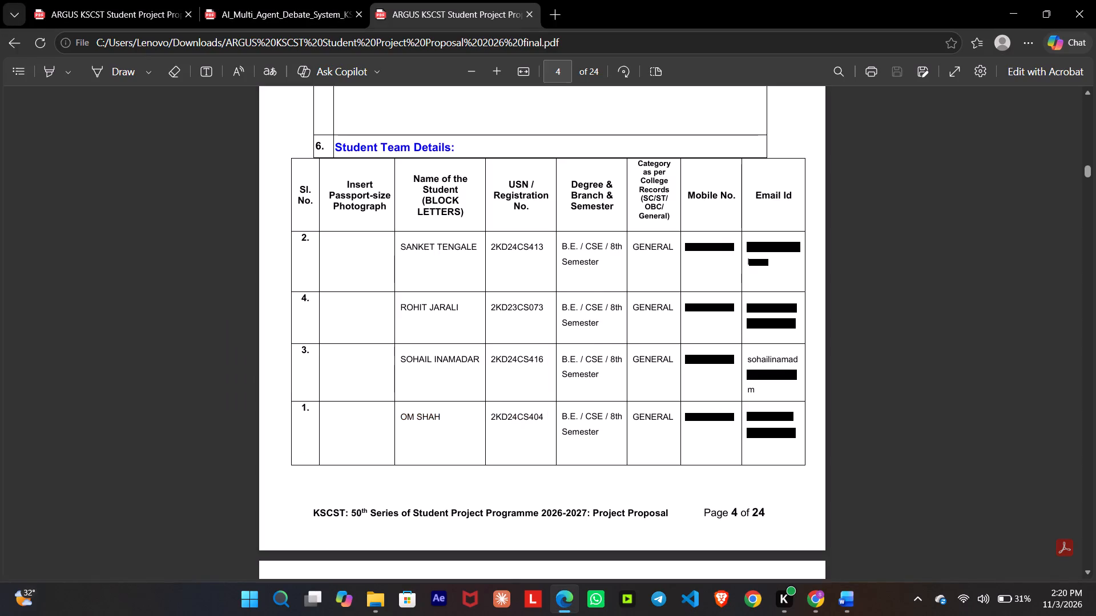
drag(488, 416, 543, 413)
key(ctrl+c)
key(ctrl+c)
key(ctrl+c)
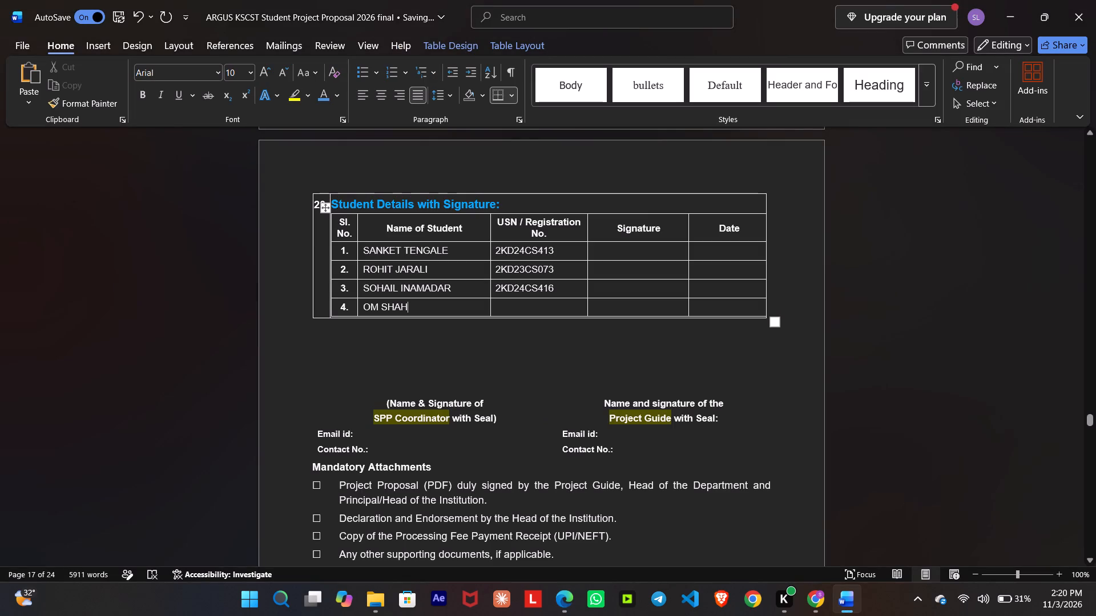
click(511, 310)
key(ctrl+v)
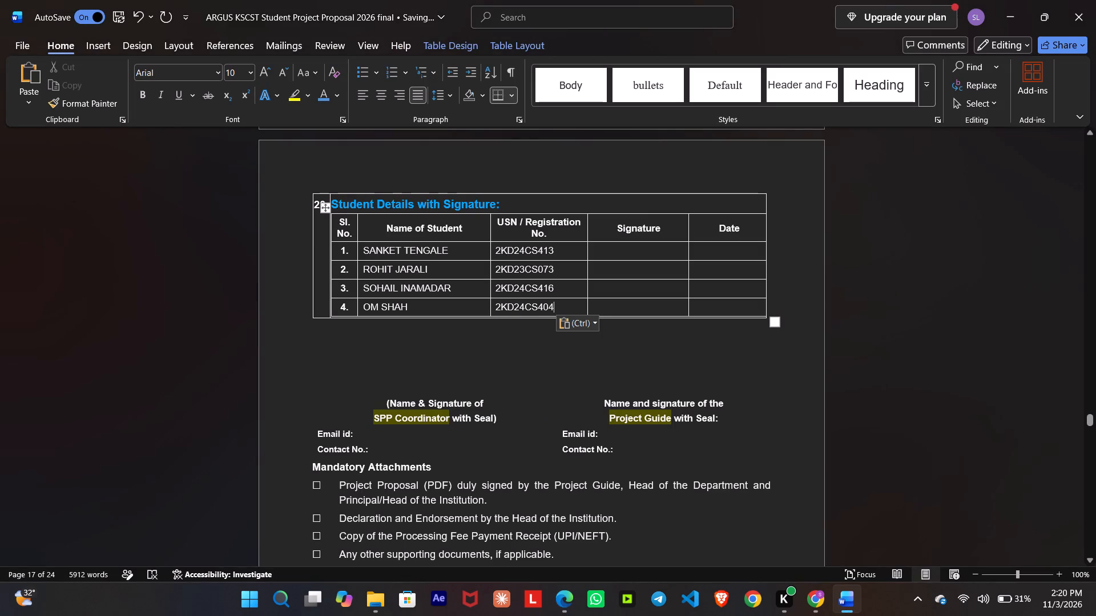
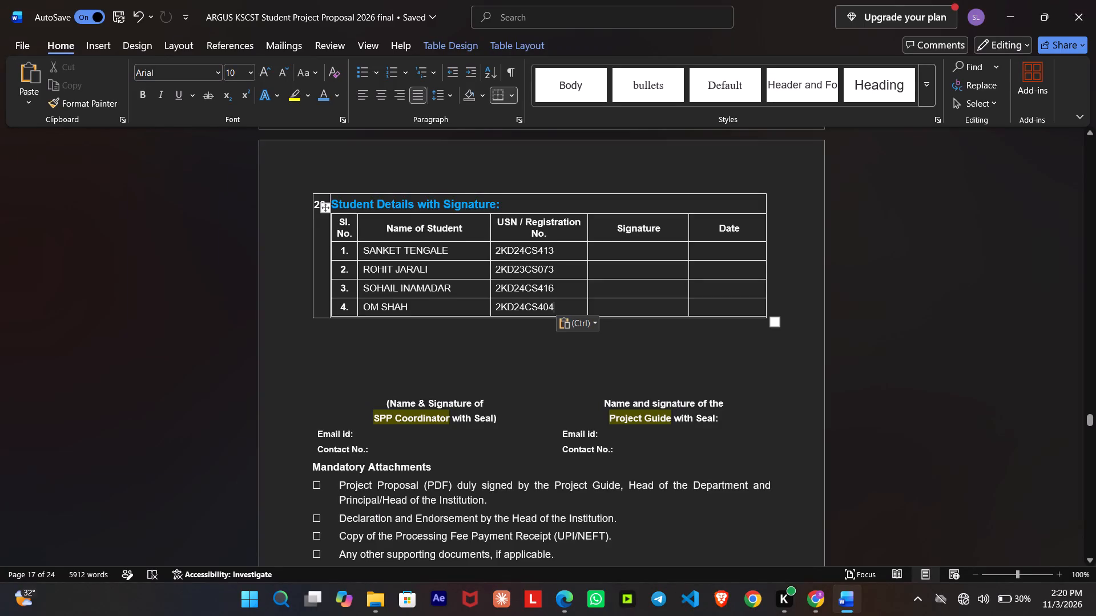
Save the proposal document with the completed Student Details with Signature table.
scroll(537, 418, down, 2)
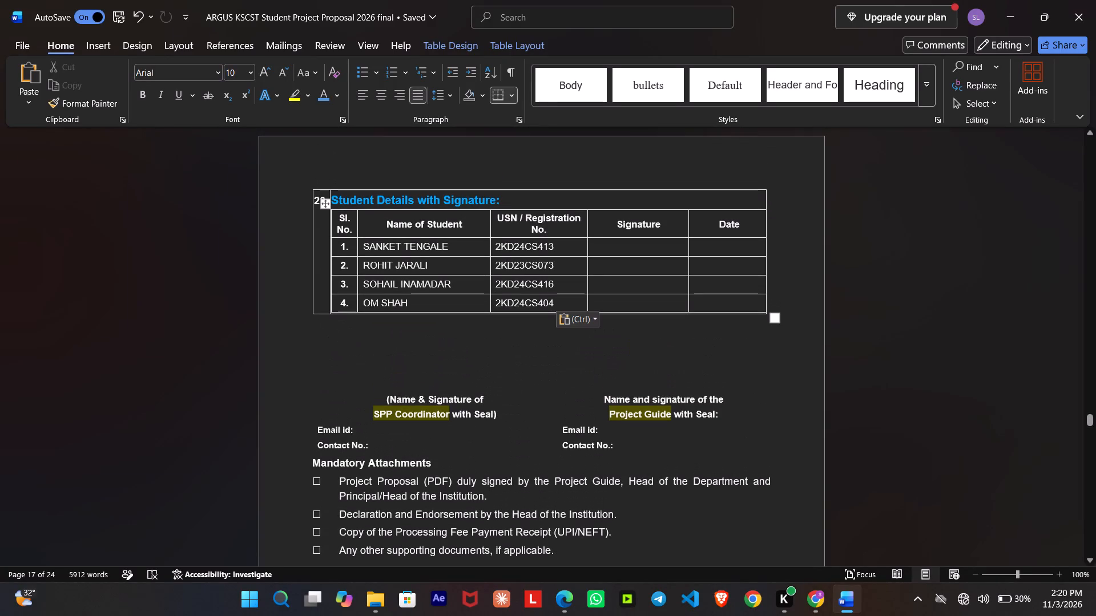
key(ctrl+d)
key(ctrl+s)
click(678, 452)
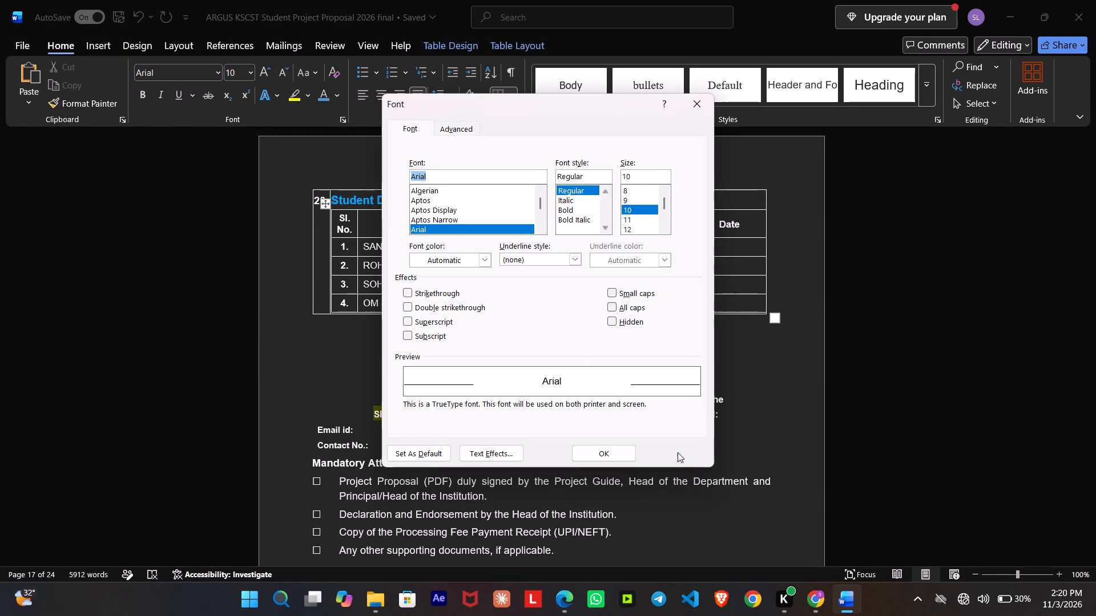
key(ctrl+s)
key(ctrl+s)
key(ctrl+s)
key(ctrl+s)
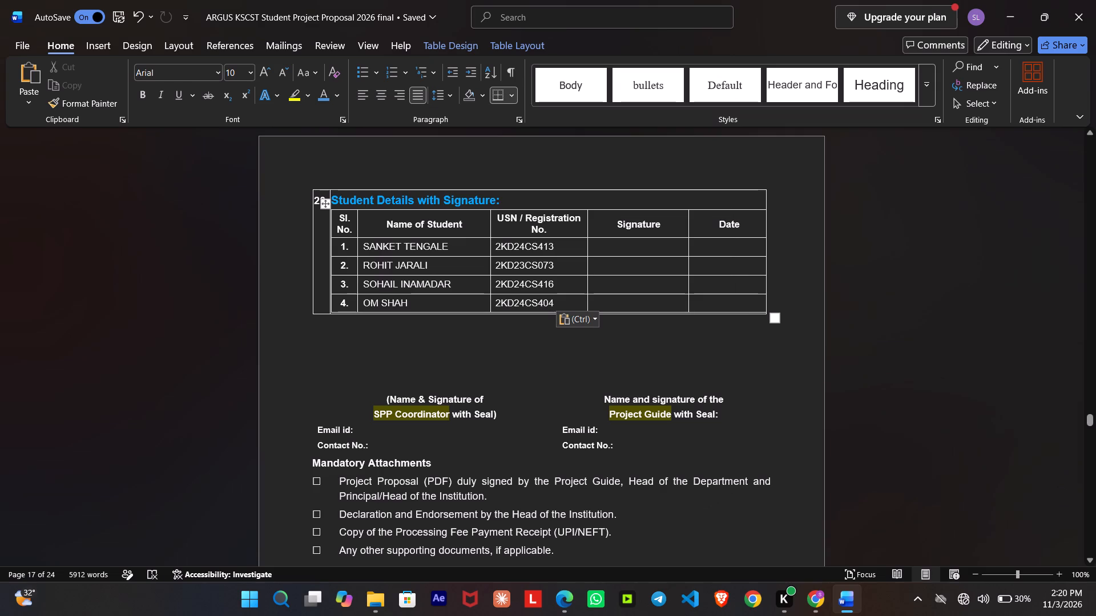
Review the proposal's page layout, section numbering and headings from the student signature table on page 17 back to Student Team Details on page 4.
click(548, 374)
scroll(548, 374, up, 4)
scroll(548, 374, down, 1)
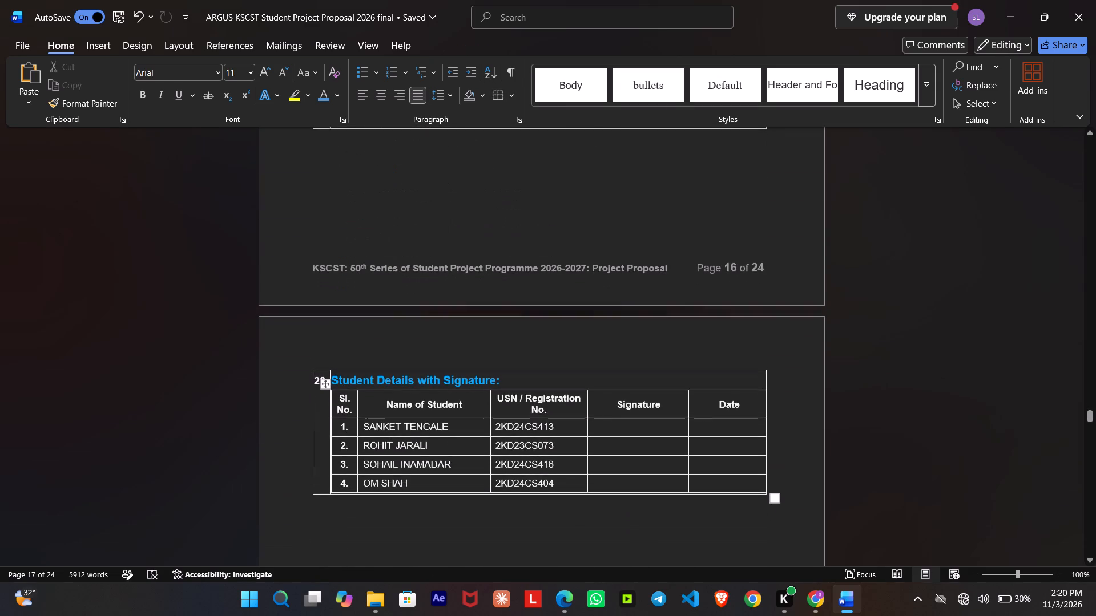
scroll(548, 374, down, 1)
scroll(548, 374, up, 5)
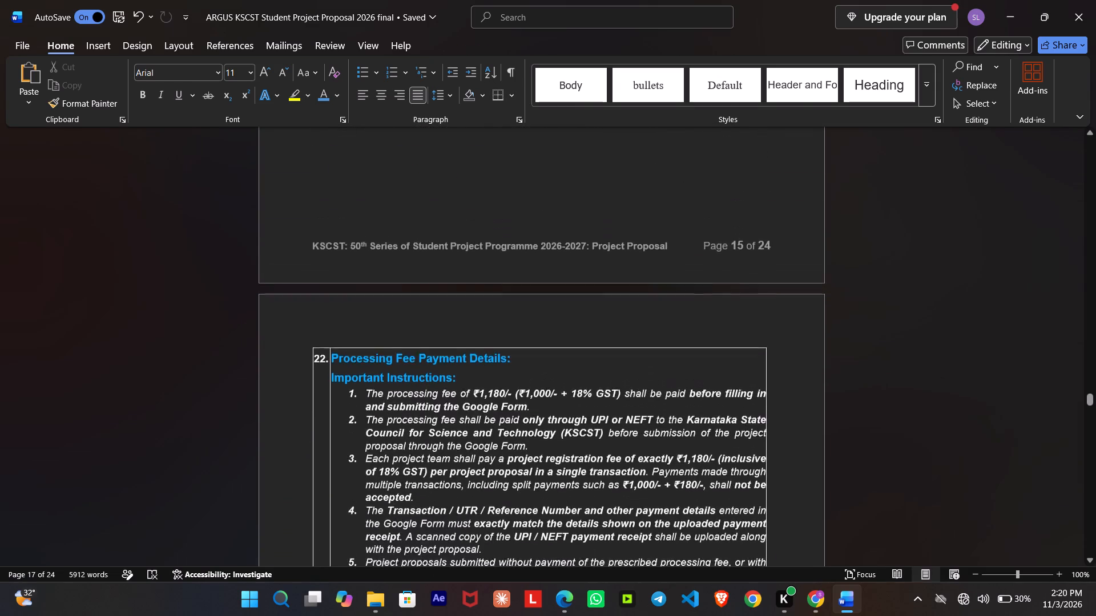
scroll(548, 374, up, 8)
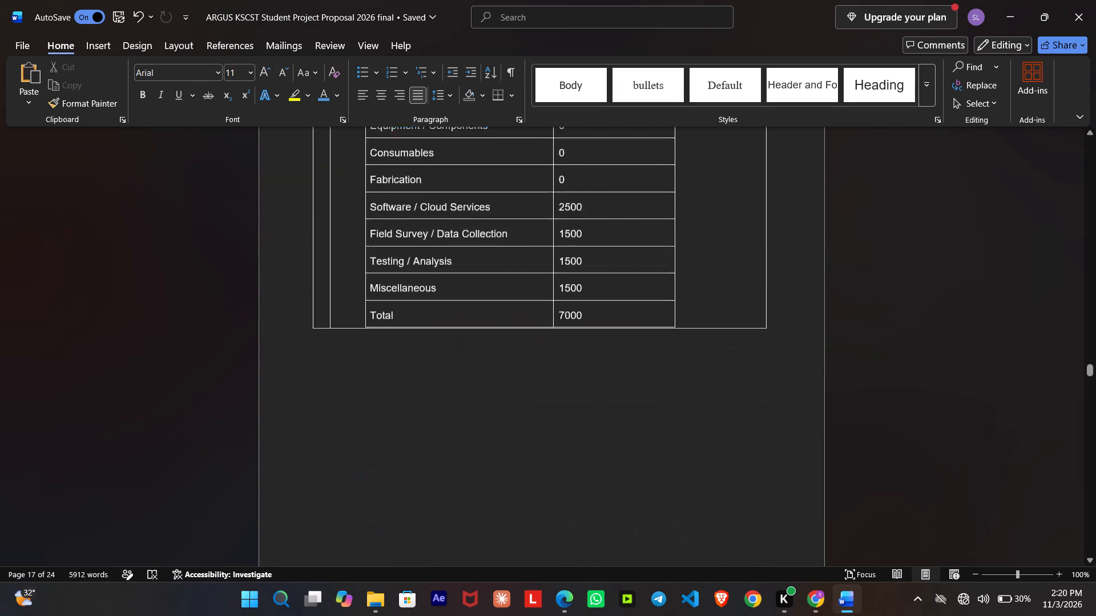
scroll(548, 374, up, 2)
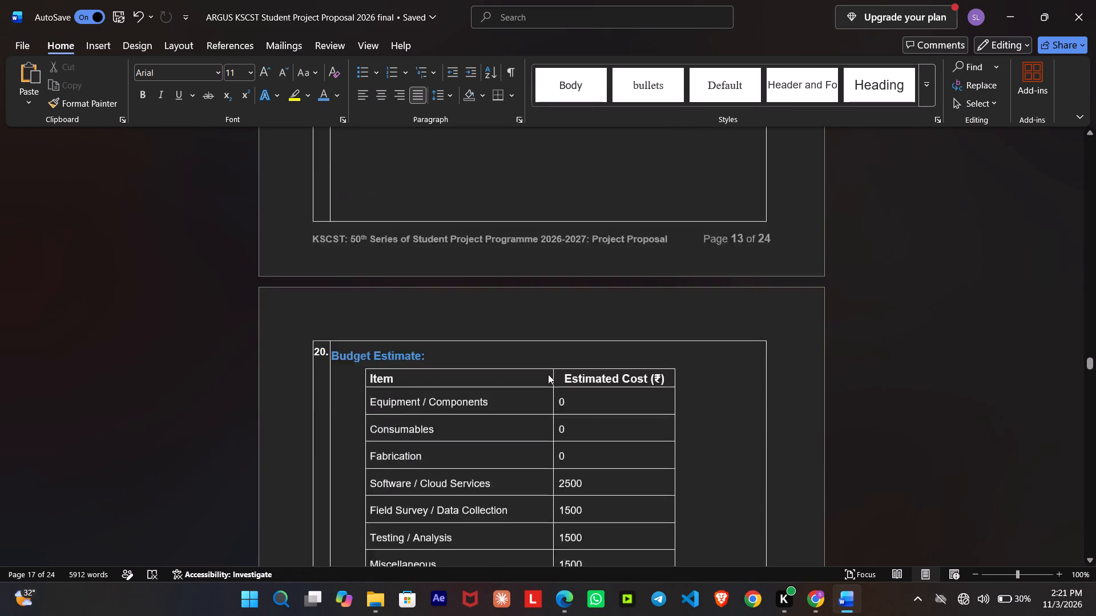
scroll(548, 374, up, 4)
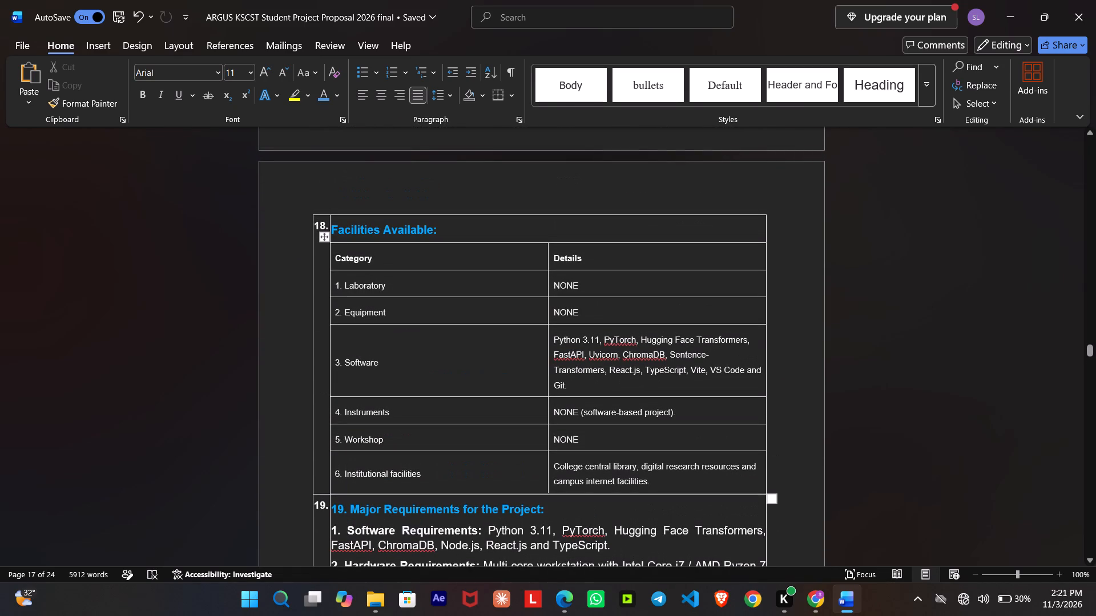
scroll(548, 374, up, 4)
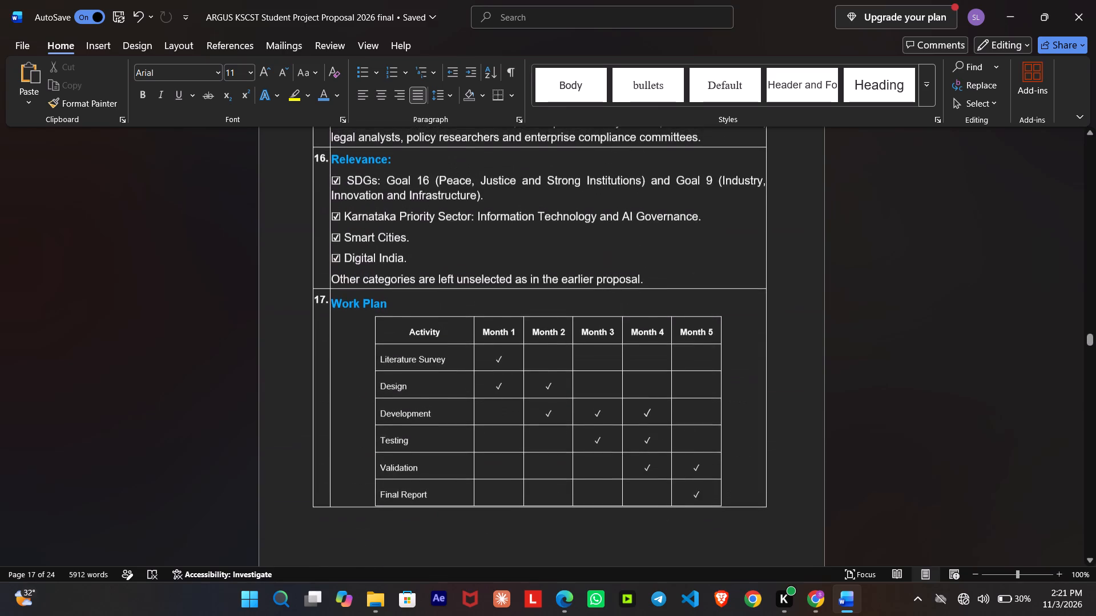
scroll(548, 374, up, 6)
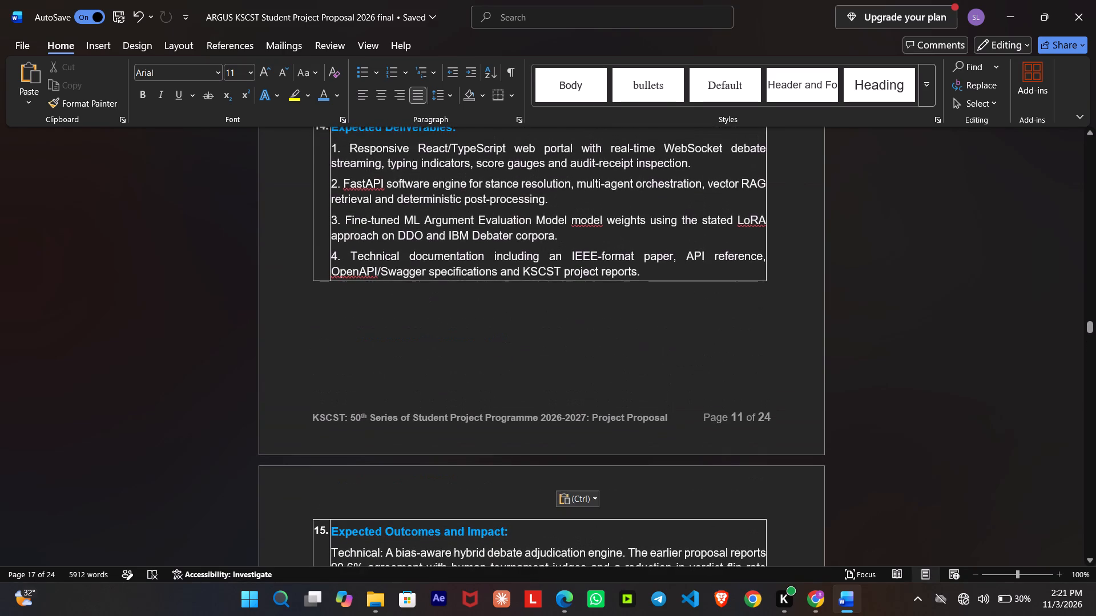
scroll(548, 374, up, 4)
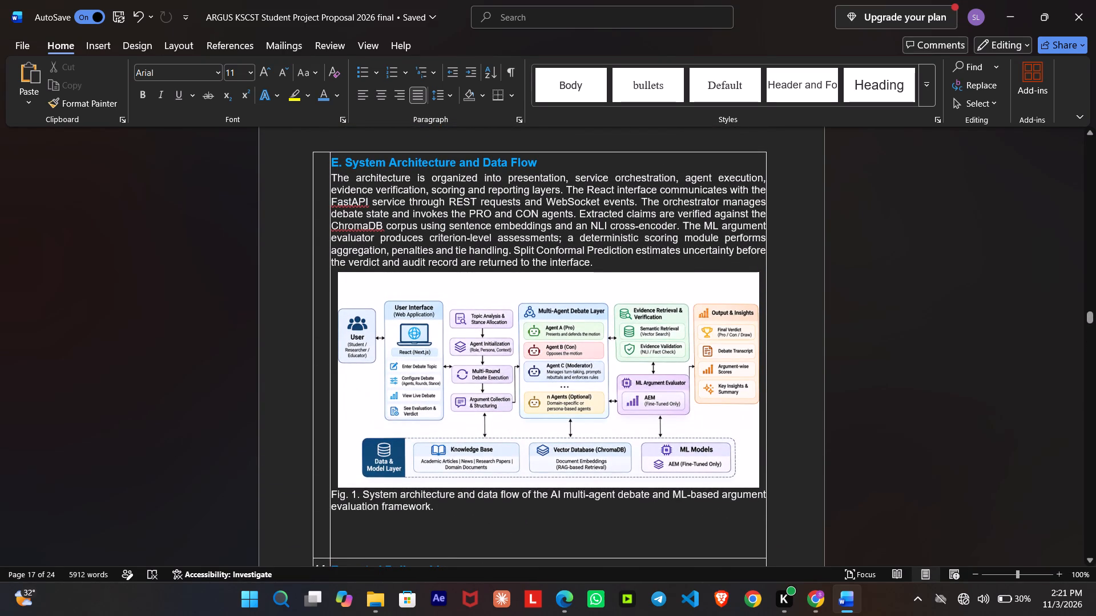
scroll(805, 313, up, 6)
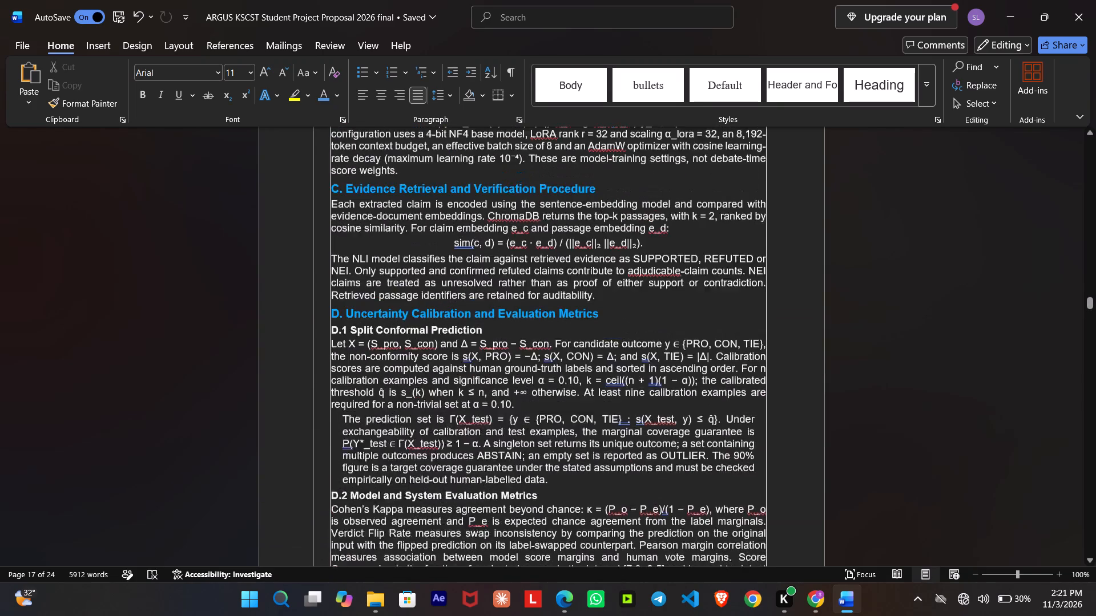
scroll(797, 302, up, 9)
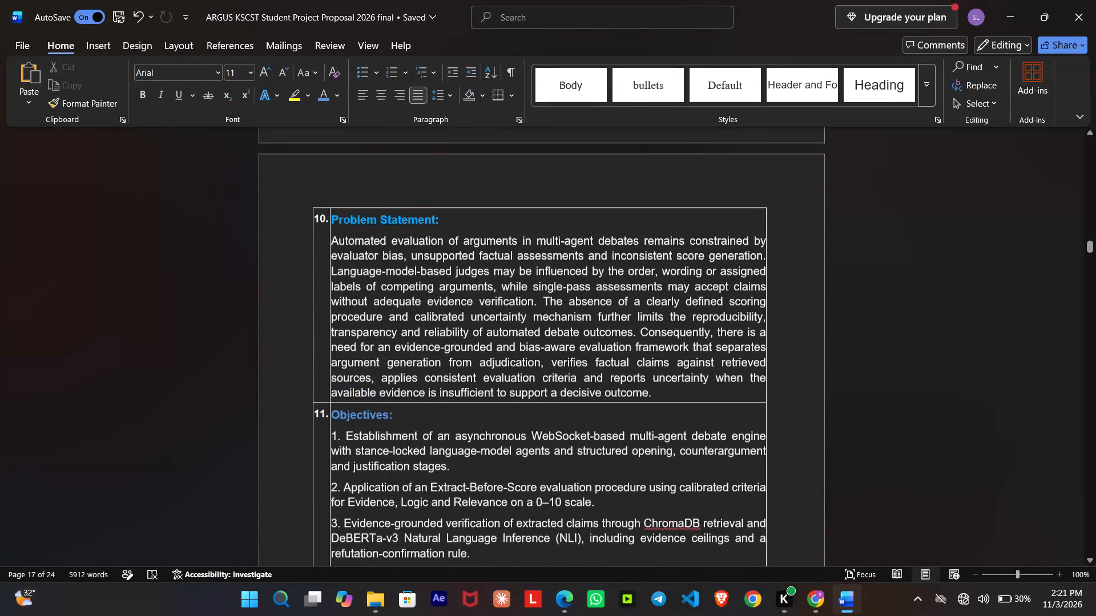
scroll(797, 302, up, 3)
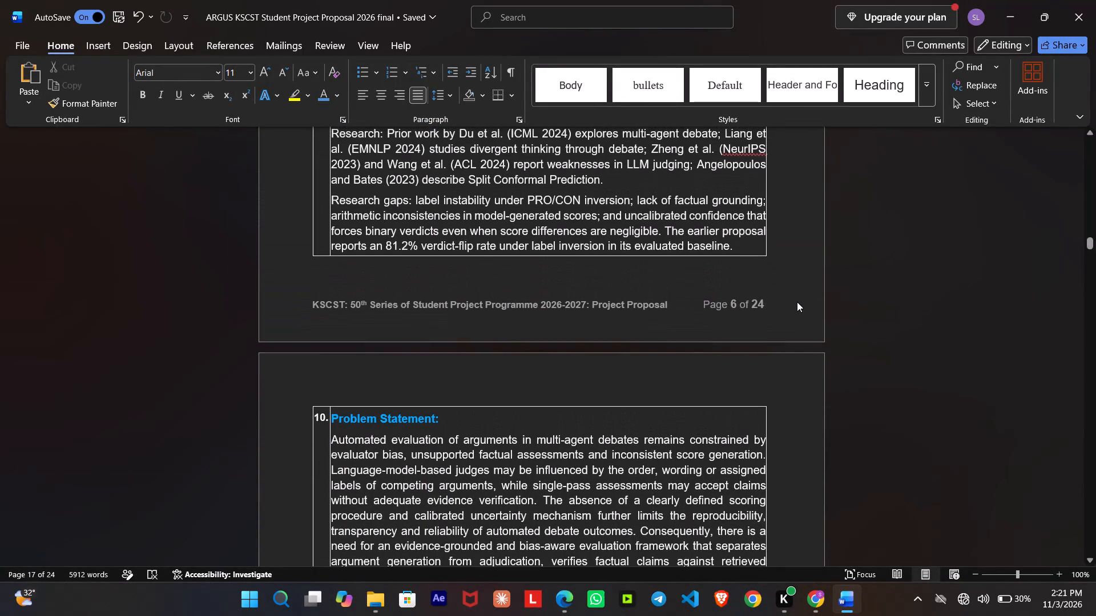
scroll(792, 324, up, 1)
scroll(792, 324, down, 1)
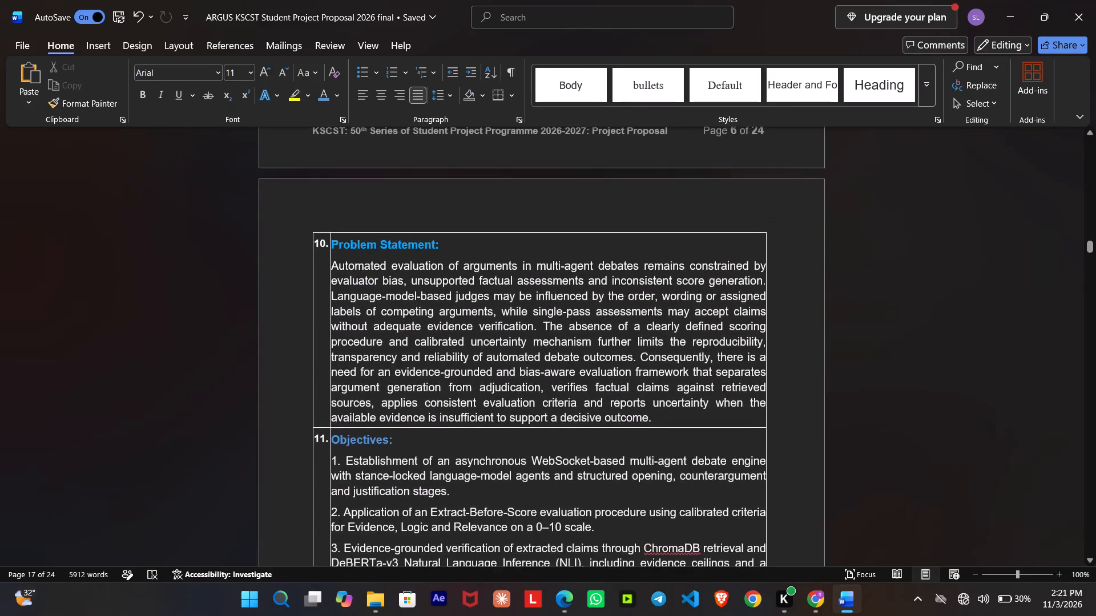
scroll(795, 343, up, 4)
scroll(795, 343, down, 1)
scroll(795, 343, up, 6)
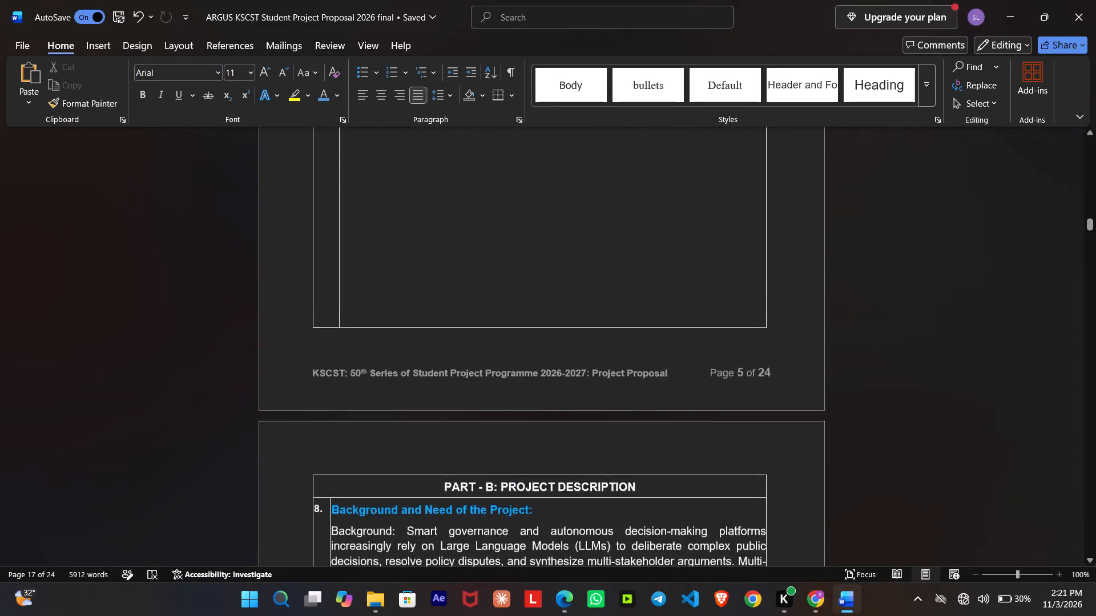
scroll(795, 343, up, 3)
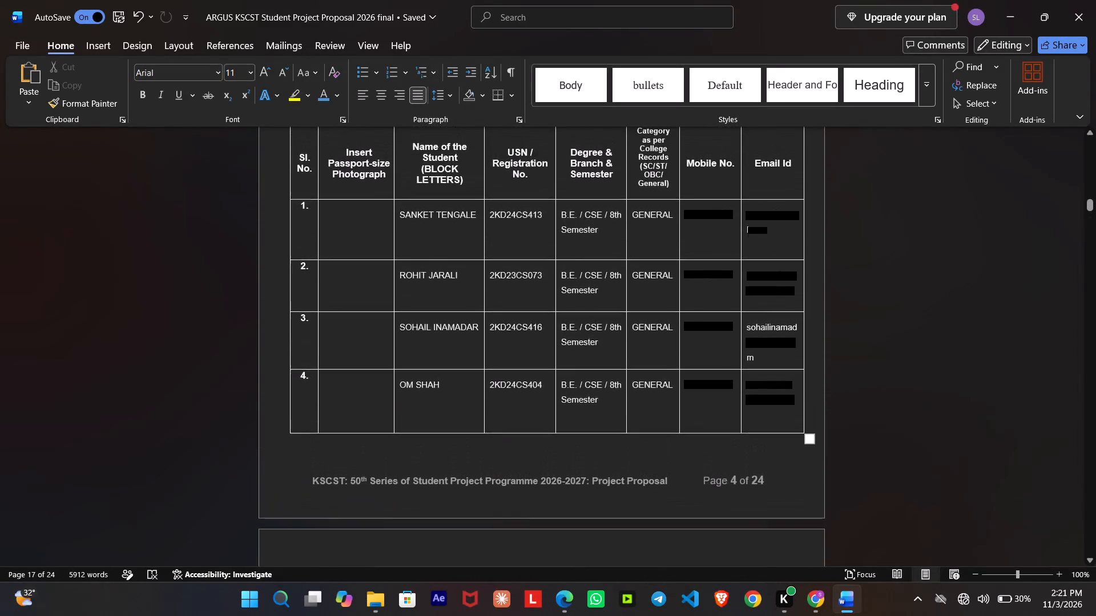
scroll(795, 343, up, 1)
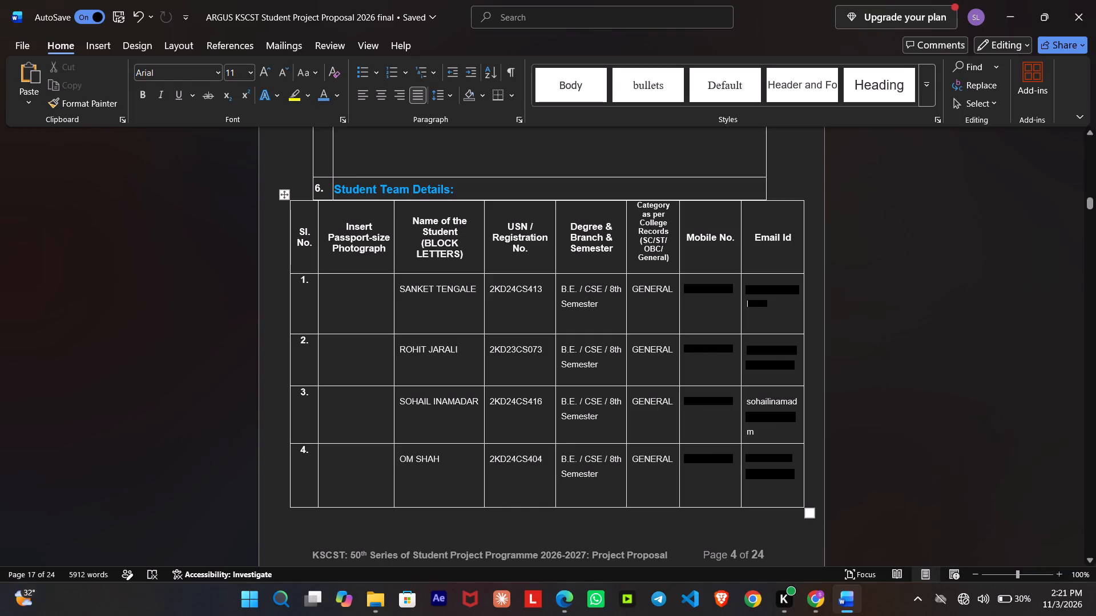
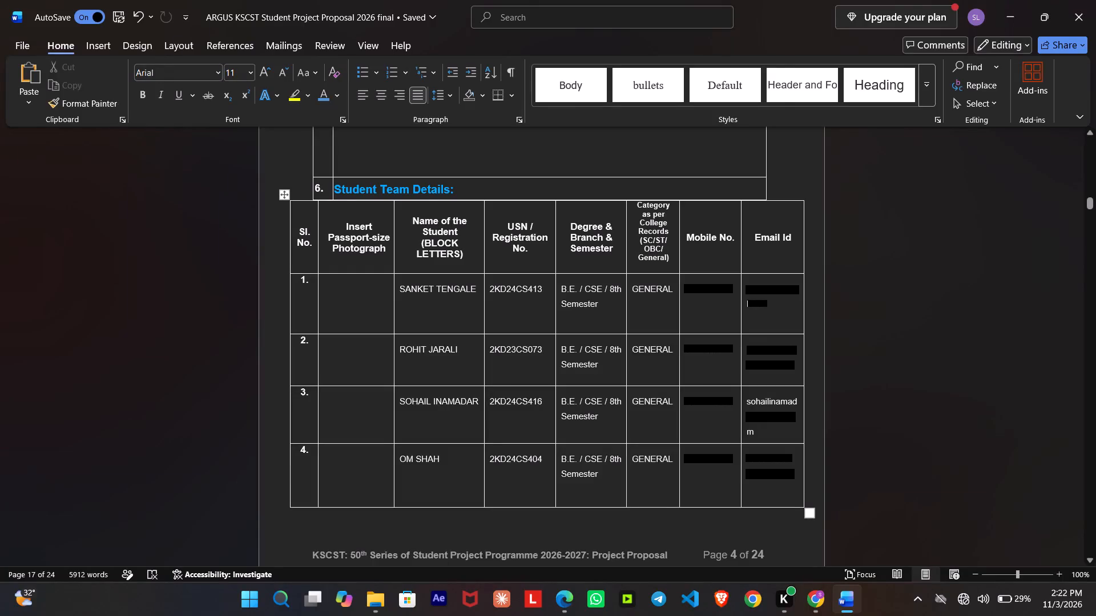
Change the semester to 7th for students 1 and 2 in the Student Team Details table.
click(617, 294)
click(615, 293)
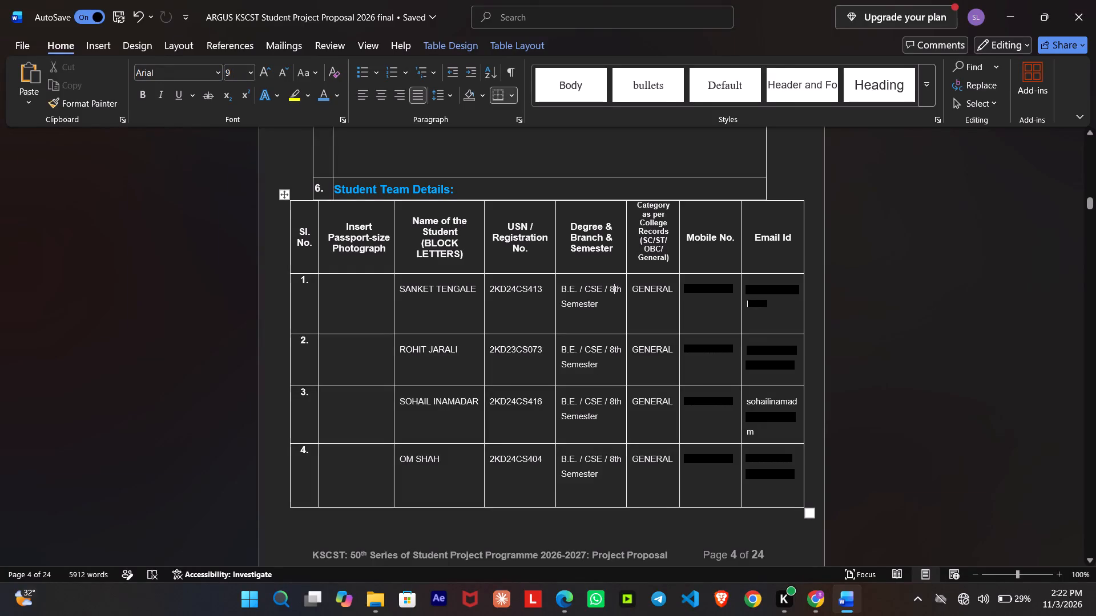
key(BackSpace)
key(7)
key(Down)
key(Down)
key(Down)
key(Up)
key(BackSpace)
key(7)
Change the semester to 7th for students 3 and 4 in the Student Team Details table.
key(Left)
key(Left)
key(Down)
key(Down)
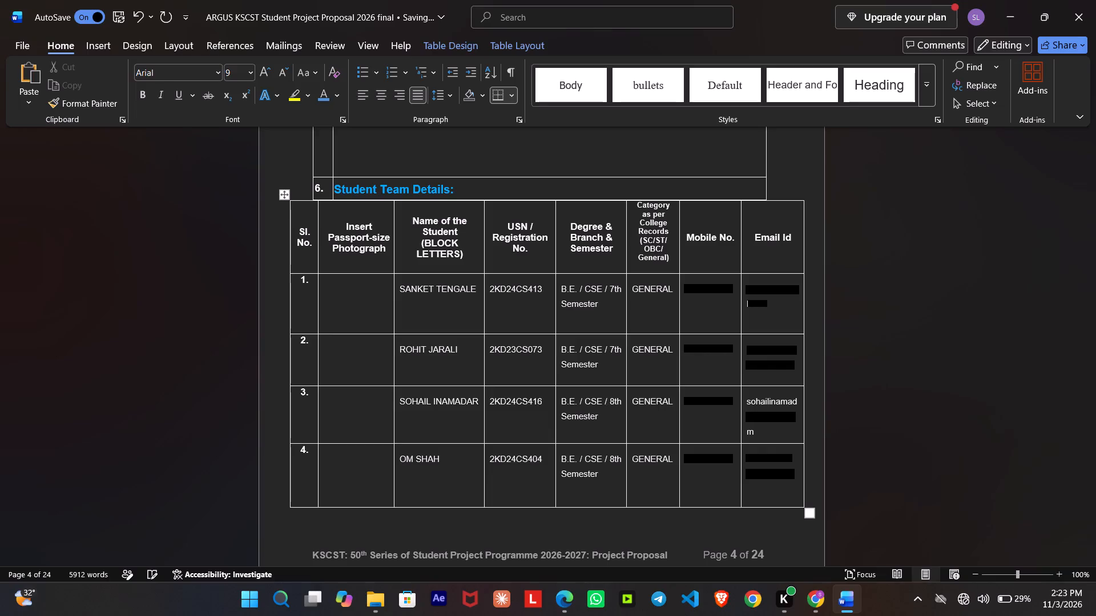
key(Right)
key(Right)
key(BackSpace)
key(7)
key(Down)
key(Down)
key(BackSpace)
key(7)
Save the proposal document with the corrected semester entries.
key(ctrl+s)
key(ctrl+s)
key(ctrl+s)
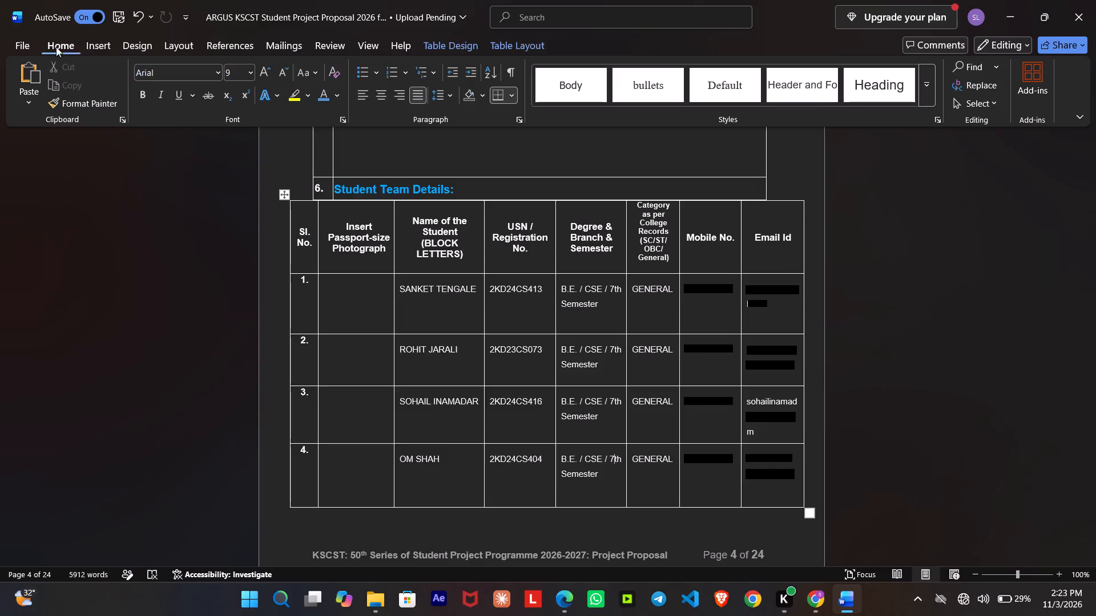
Save a PDF copy of the proposal in Downloads as ARGUS KSCST Student Project Proposal 2026 final.
click(31, 46)
click(50, 236)
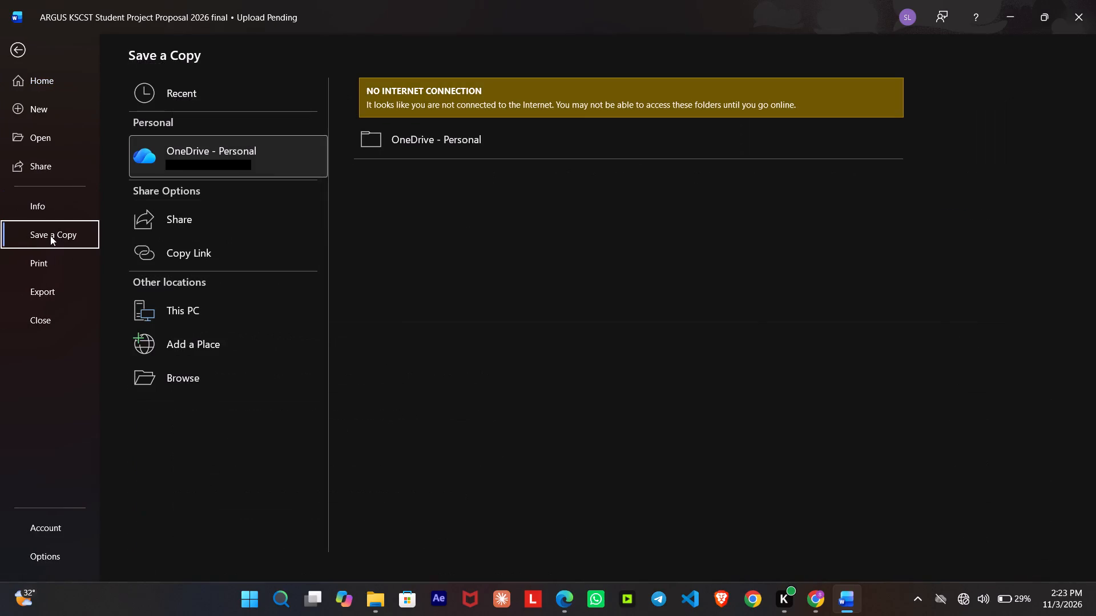
click(220, 325)
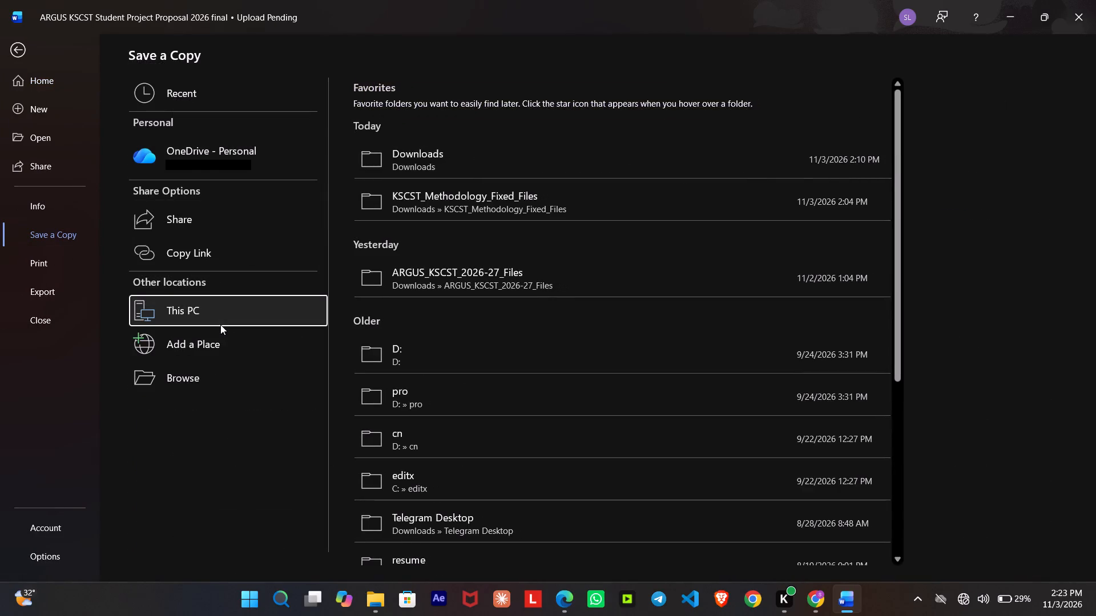
click(461, 154)
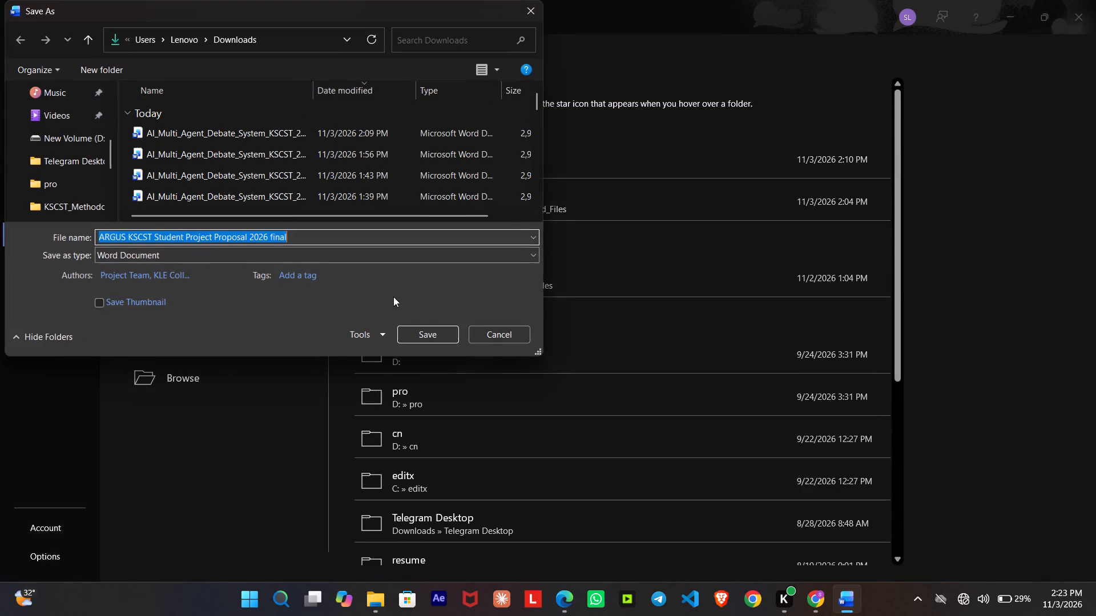
click(347, 261)
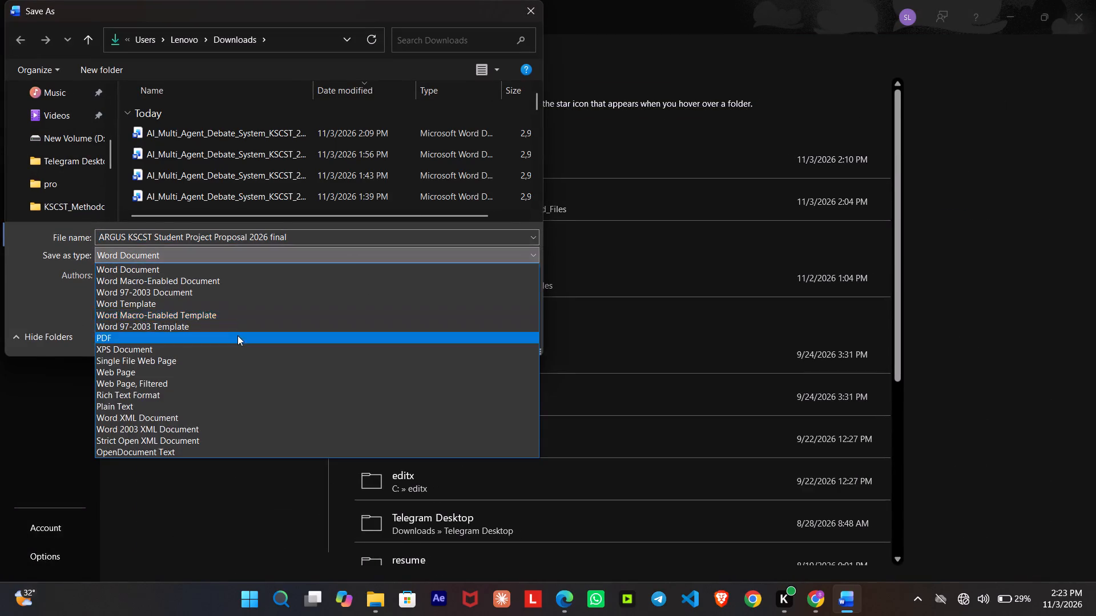
click(231, 342)
click(414, 364)
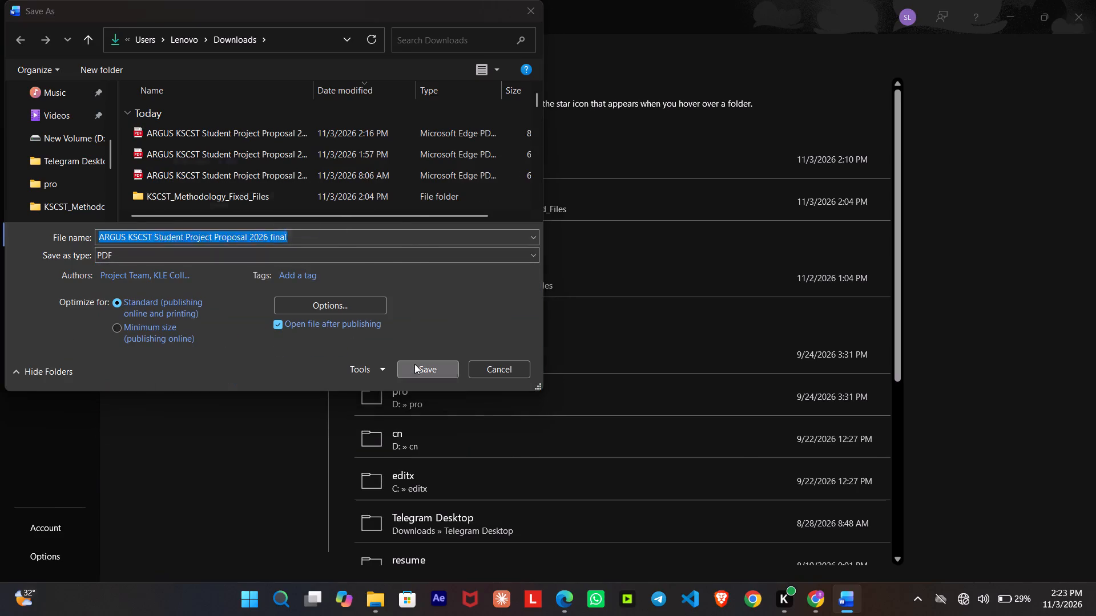
click(308, 241)
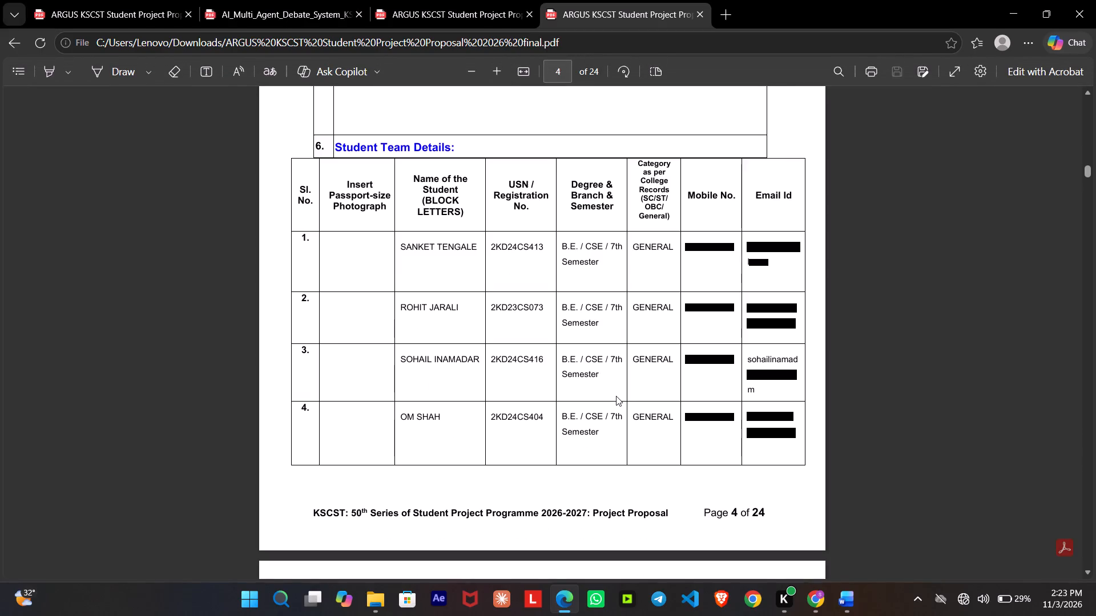
Close the three older PDF tabs in Edge, keeping only the newly exported proposal open.
scroll(616, 396, up, 19)
scroll(616, 396, up, 5)
scroll(616, 396, down, 5)
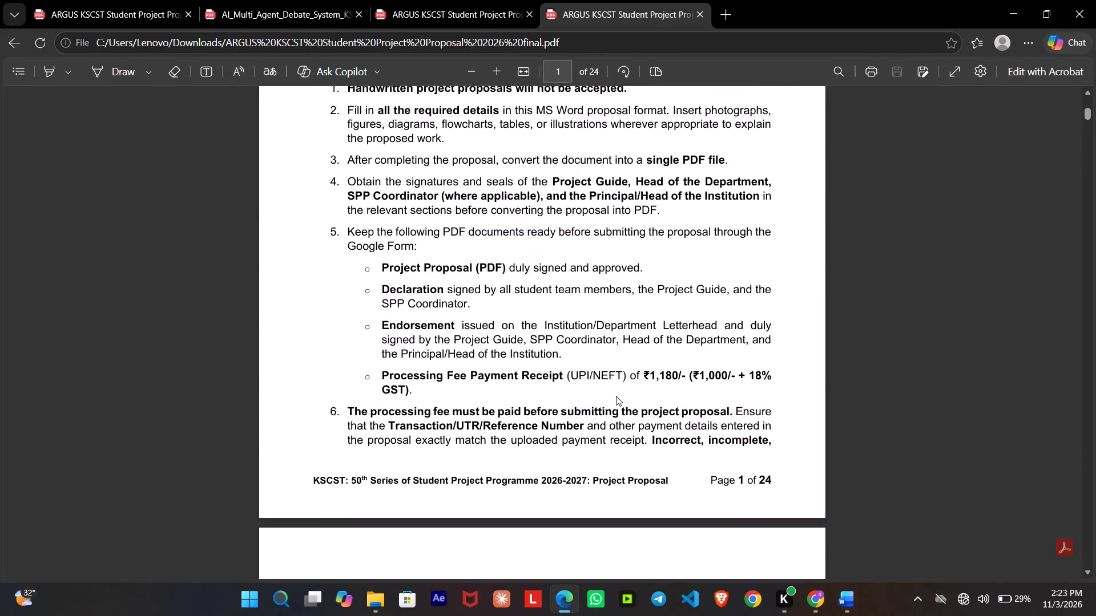
scroll(616, 396, down, 4)
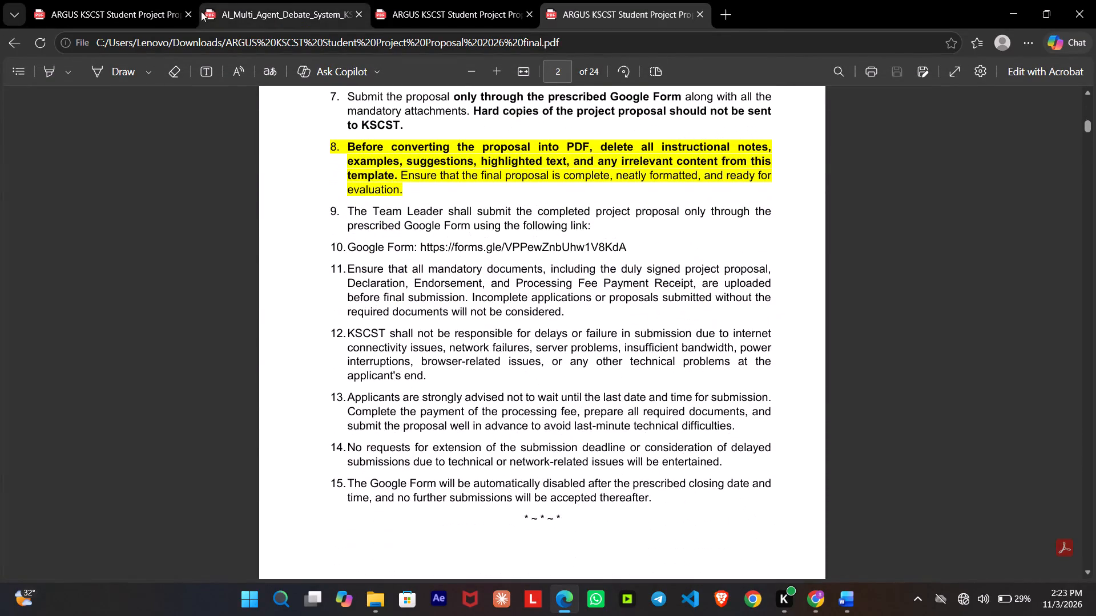
click(190, 14)
click(190, 14)
click(190, 14)
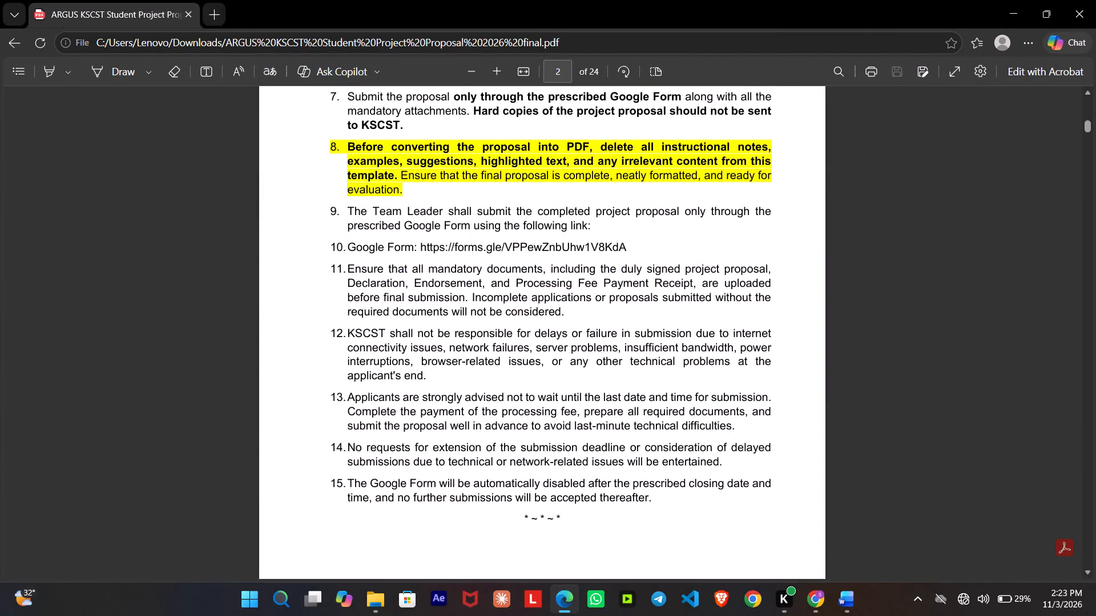
Review Part A of the exported PDF, from Project Title through Student Team Details to SPP Coordinator Details.
scroll(512, 239, down, 6)
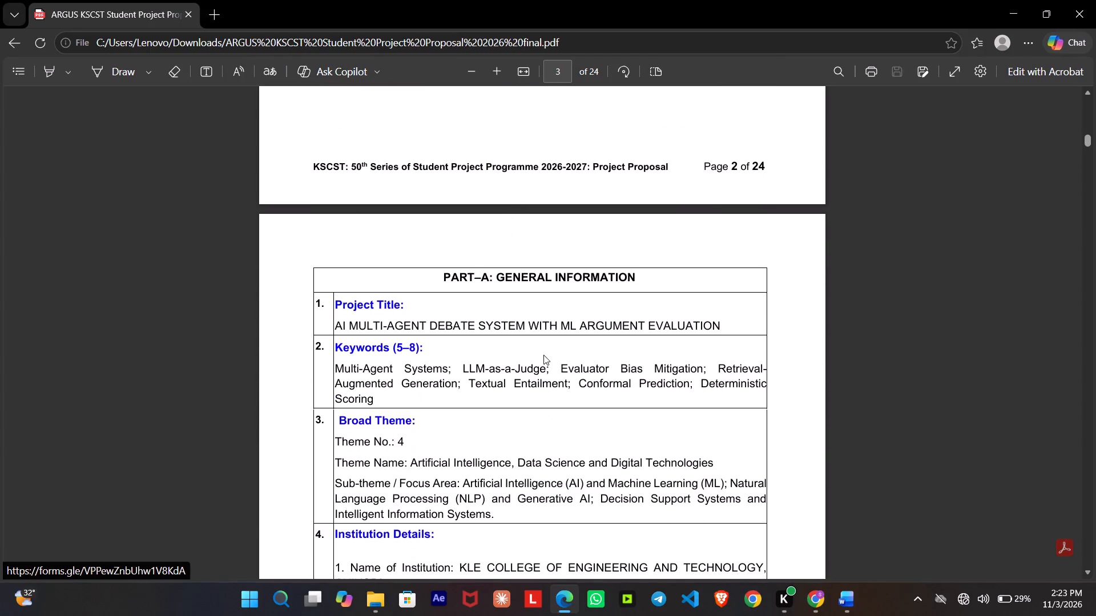
scroll(543, 355, down, 6)
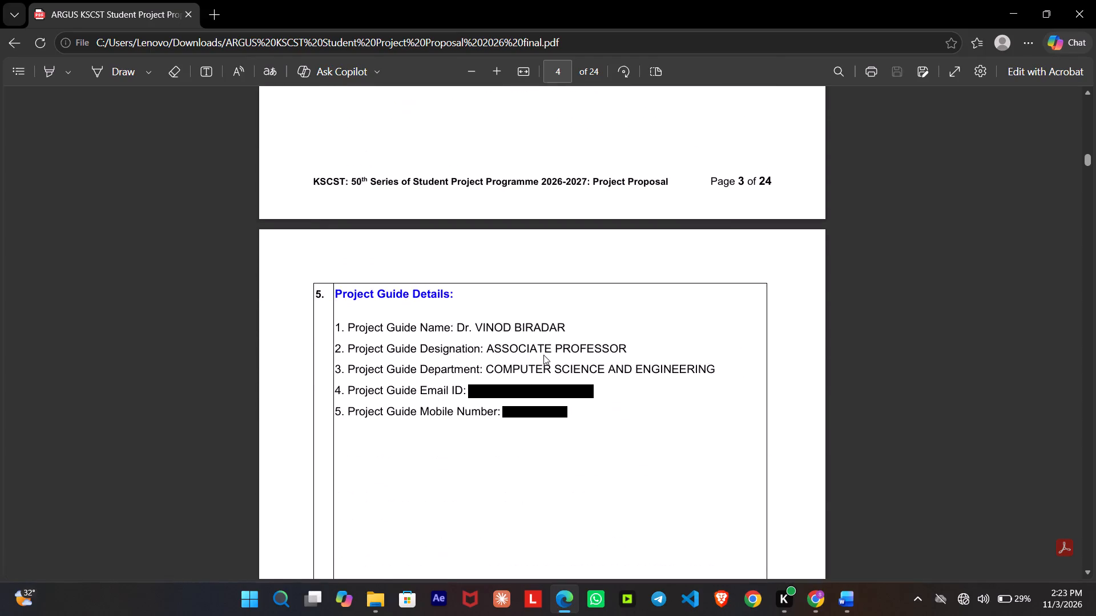
scroll(543, 355, down, 5)
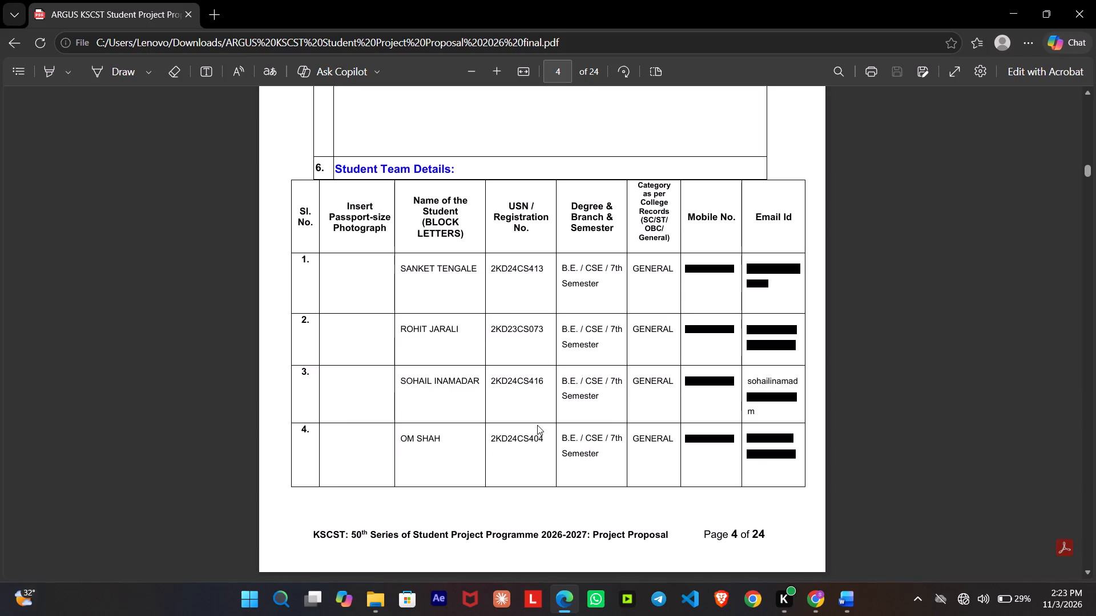
scroll(537, 425, down, 1)
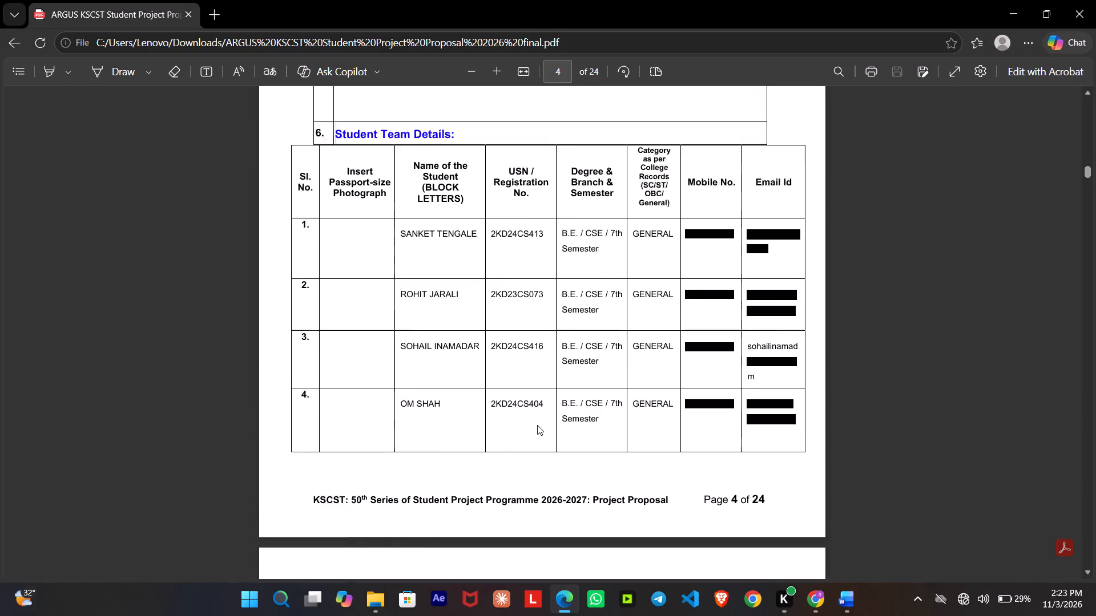
scroll(537, 425, down, 7)
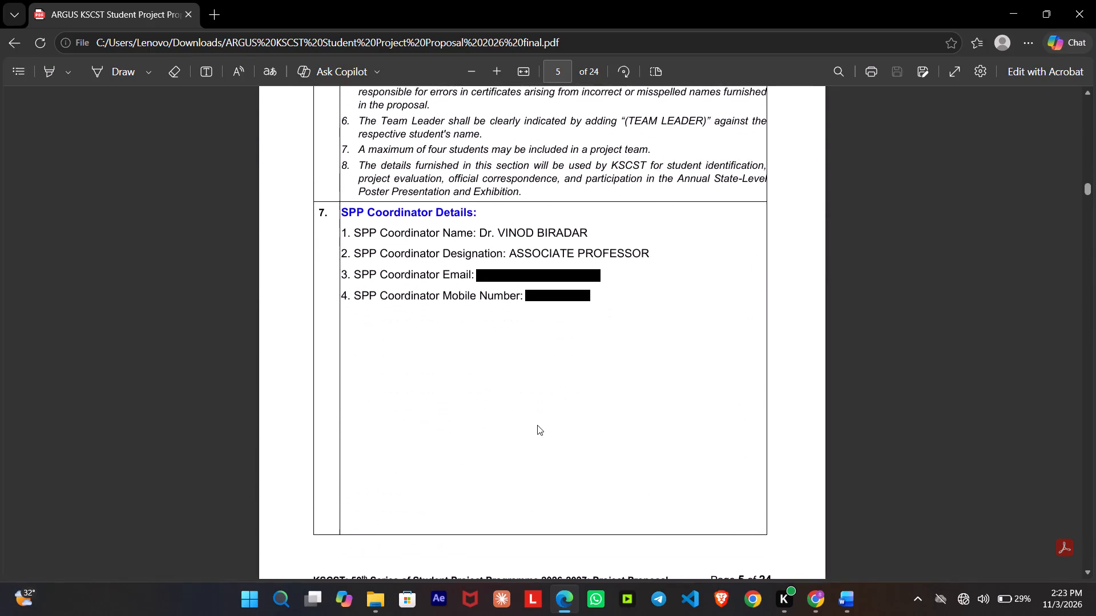
Review Part B of the exported PDF from Background and Need of the Project through the end of the Methodology text on page 10.
scroll(537, 425, down, 7)
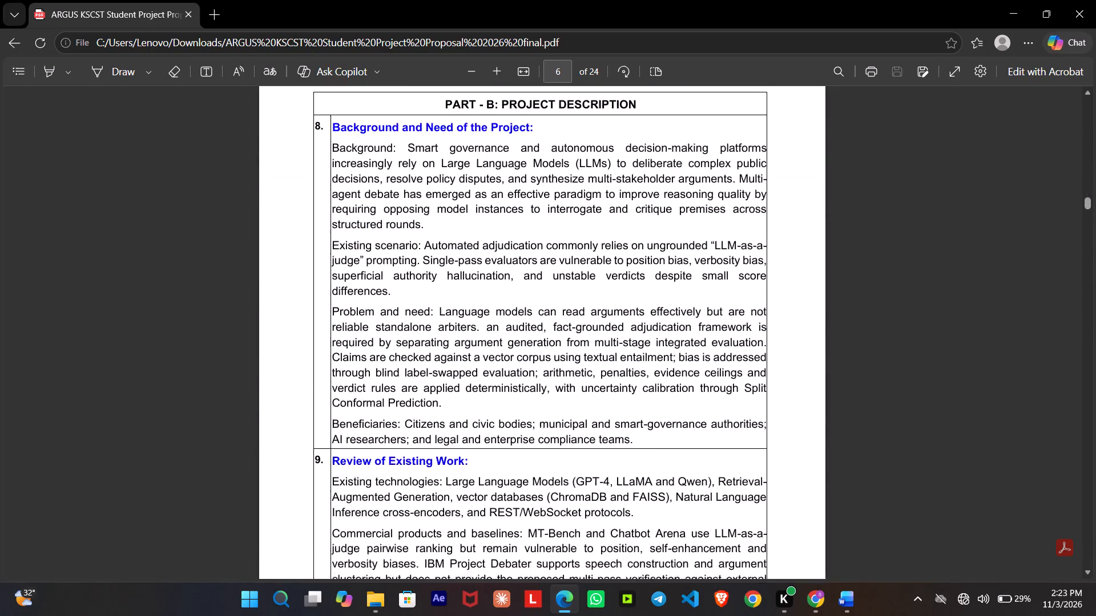
scroll(536, 415, down, 3)
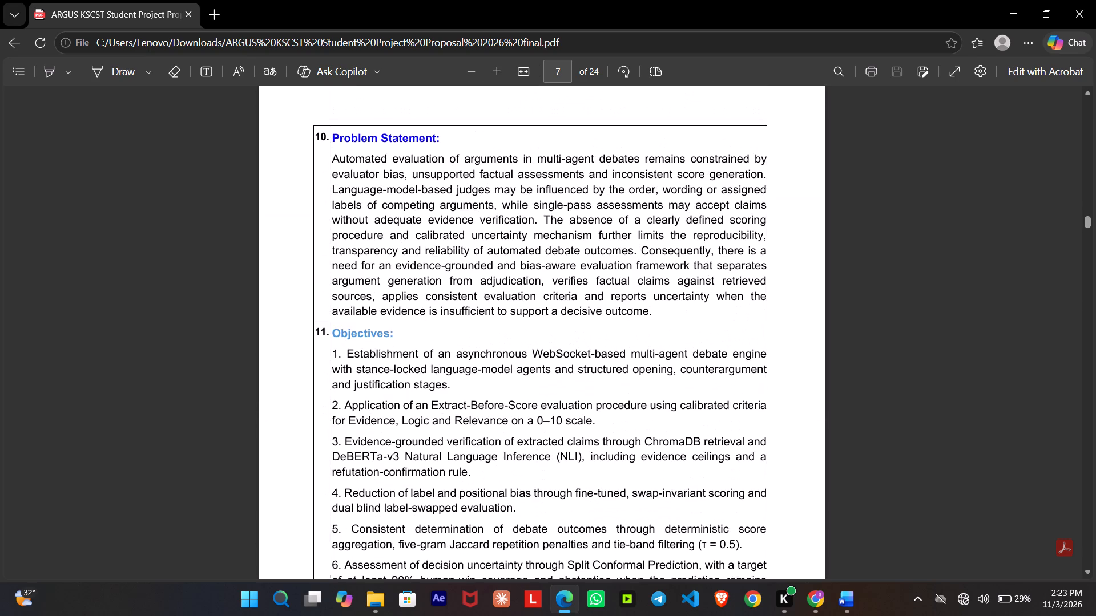
scroll(536, 415, down, 4)
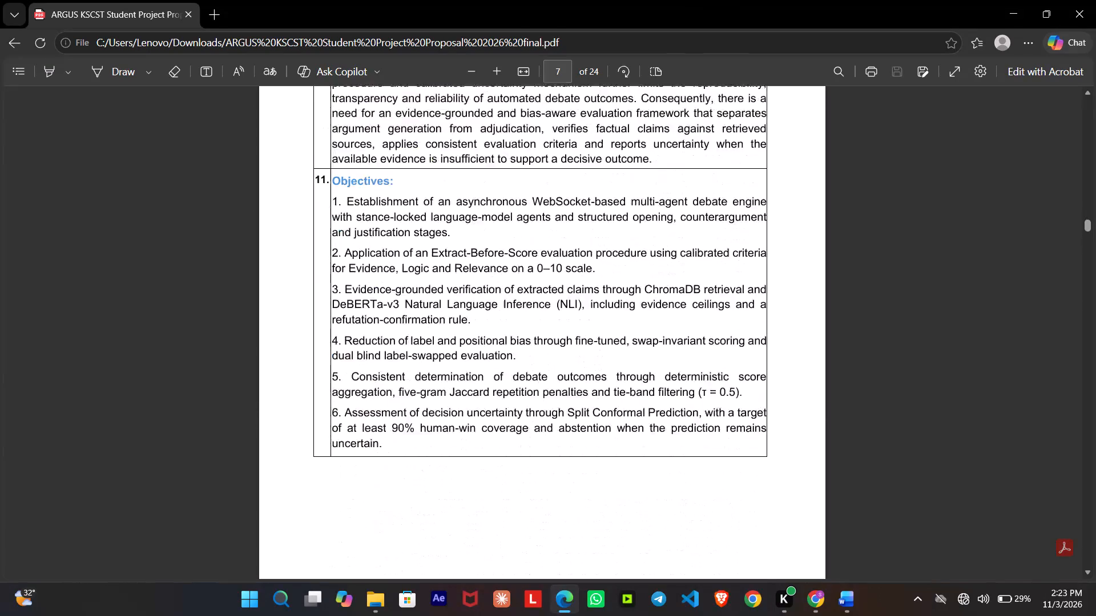
scroll(536, 415, down, 5)
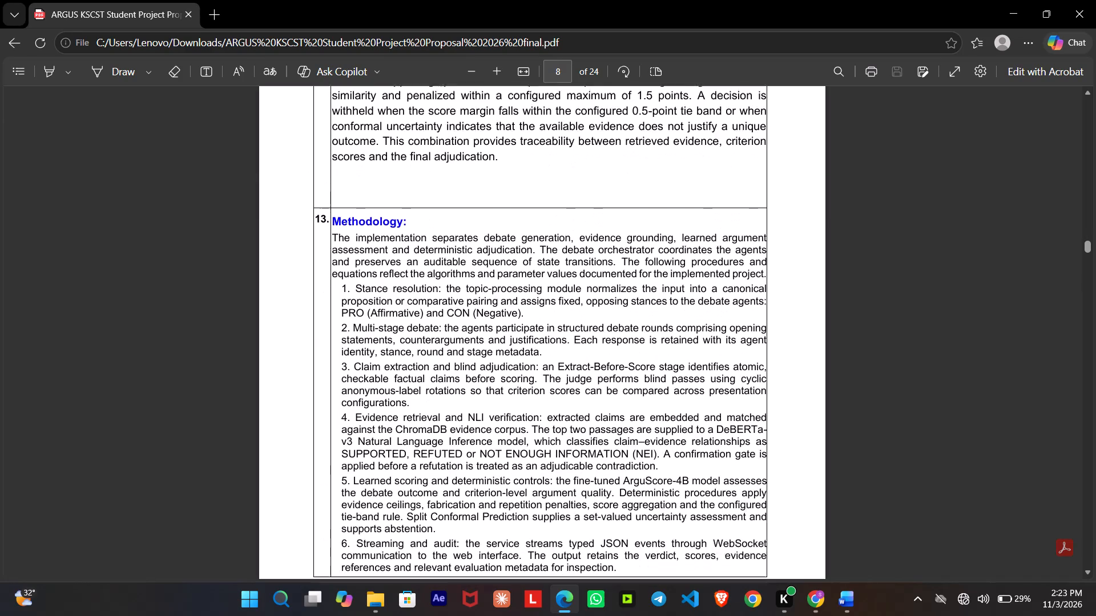
scroll(536, 415, down, 9)
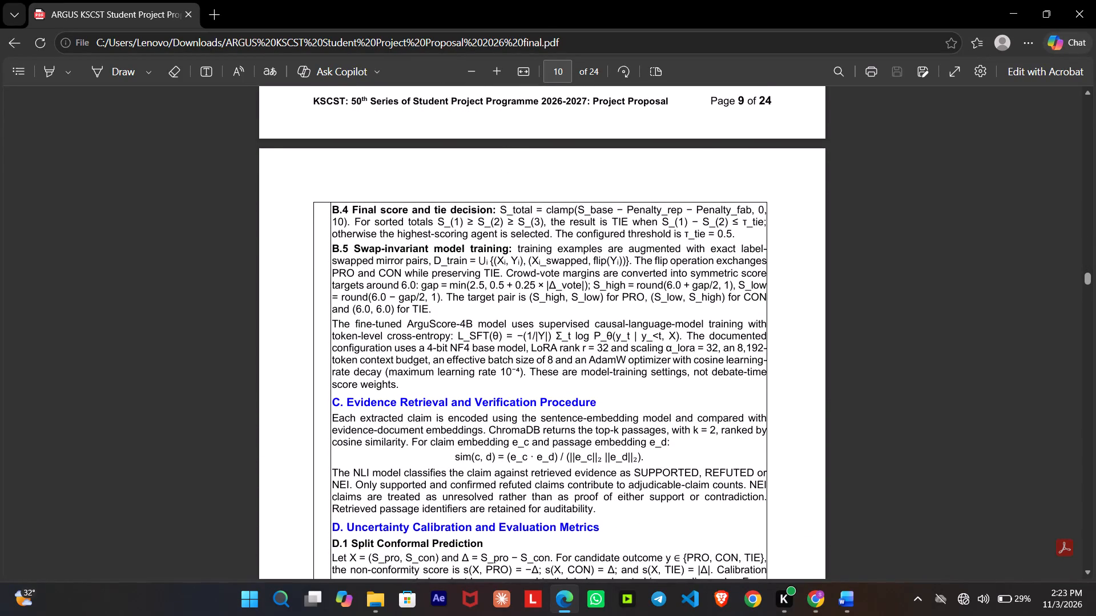
scroll(533, 224, up, 5)
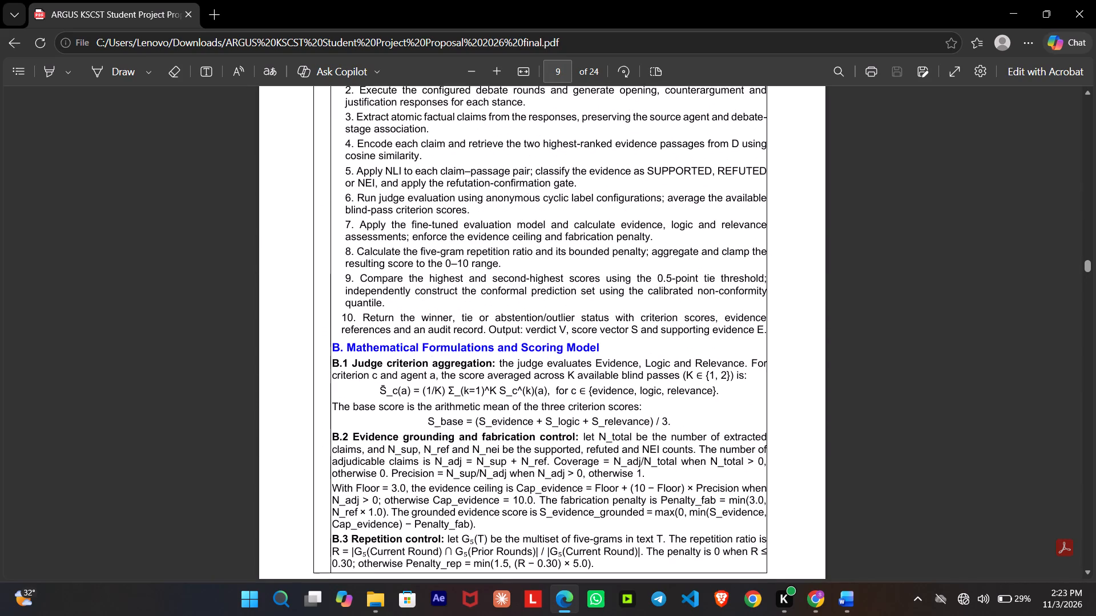
scroll(537, 281, down, 4)
scroll(541, 358, down, 1)
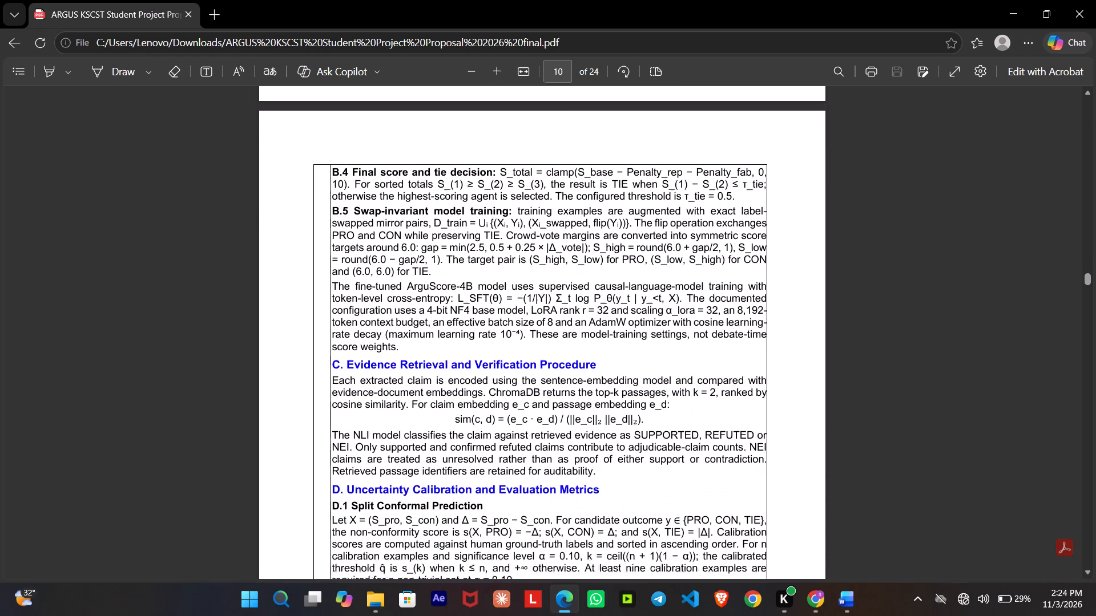
scroll(541, 358, down, 1)
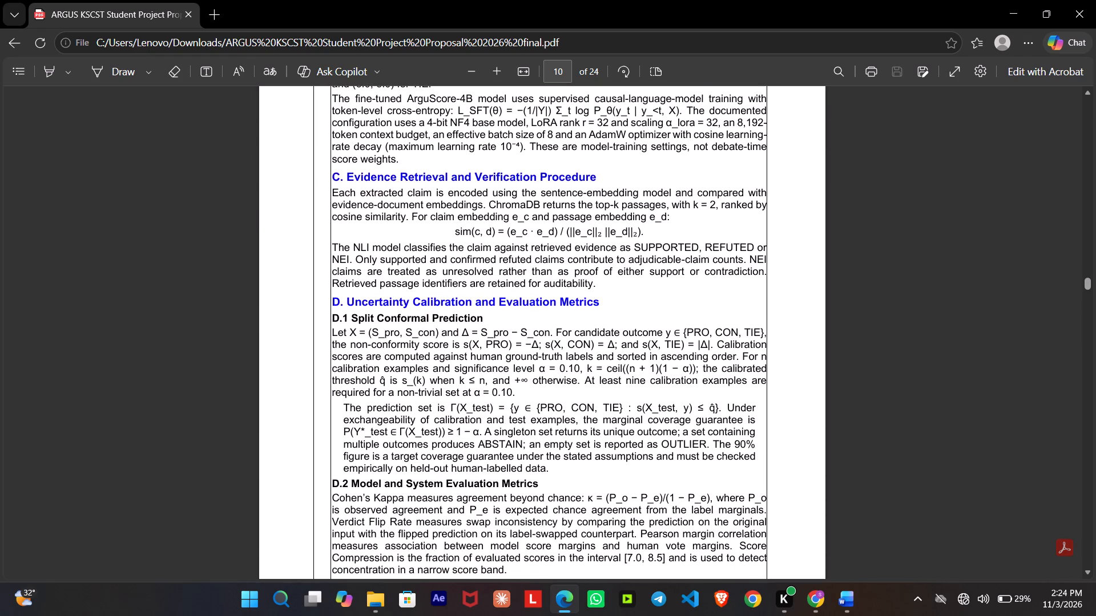
scroll(541, 358, down, 2)
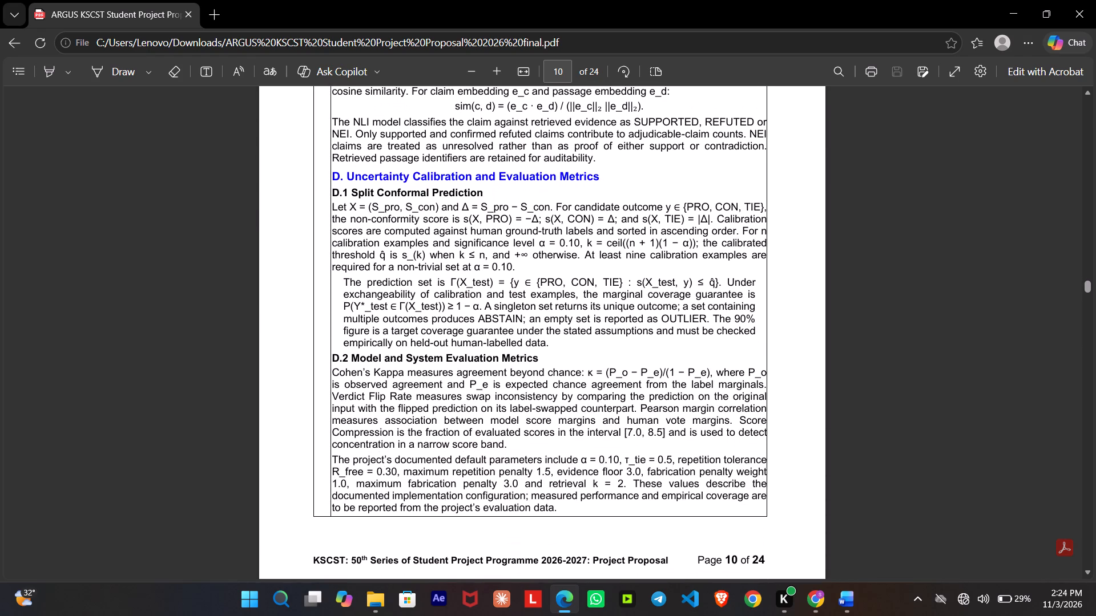
Review the exported PDF from the system architecture figure through Work Plan and Facilities Available, and return to its first page.
scroll(527, 374, down, 6)
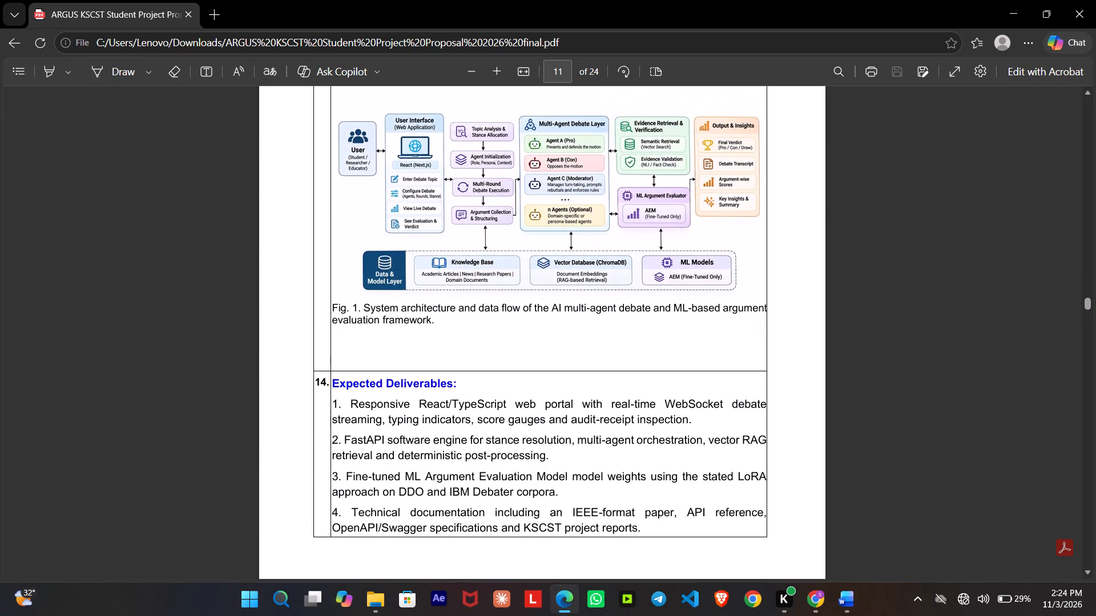
scroll(527, 374, down, 6)
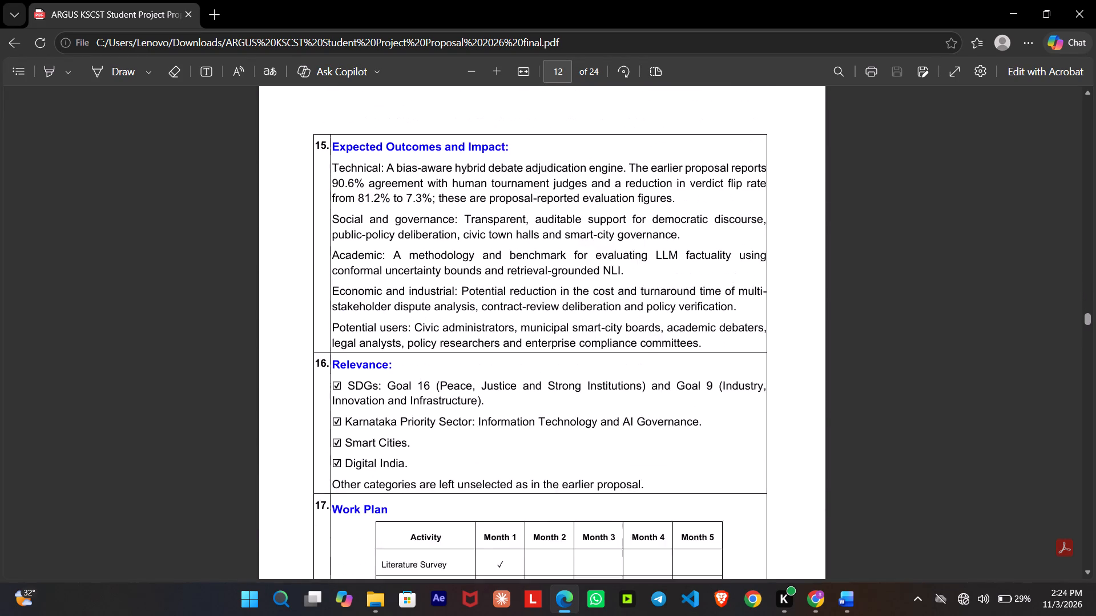
scroll(527, 374, down, 3)
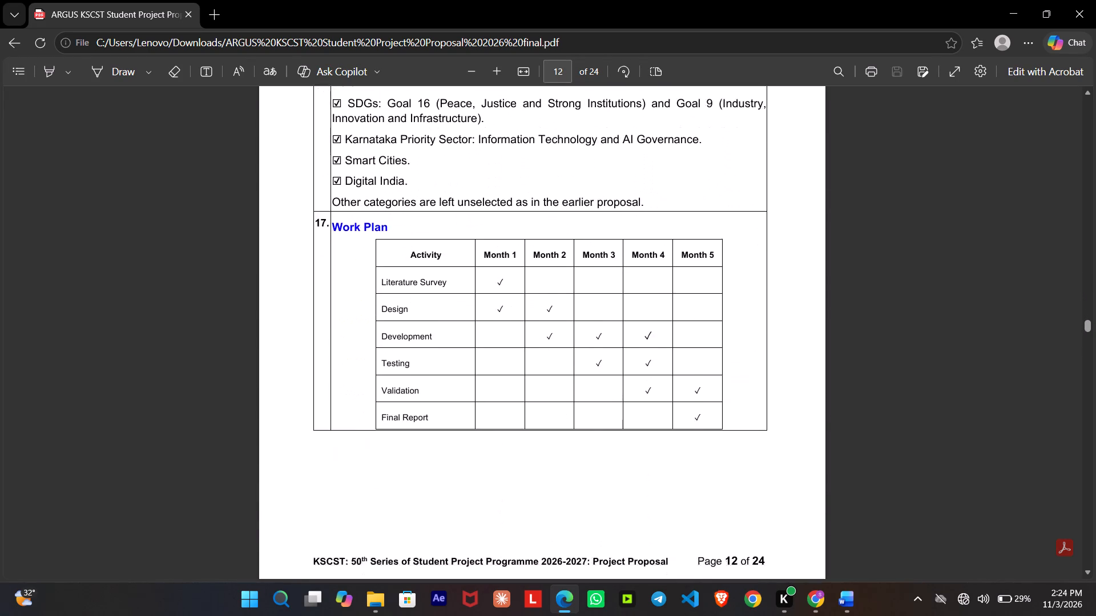
scroll(527, 374, down, 1)
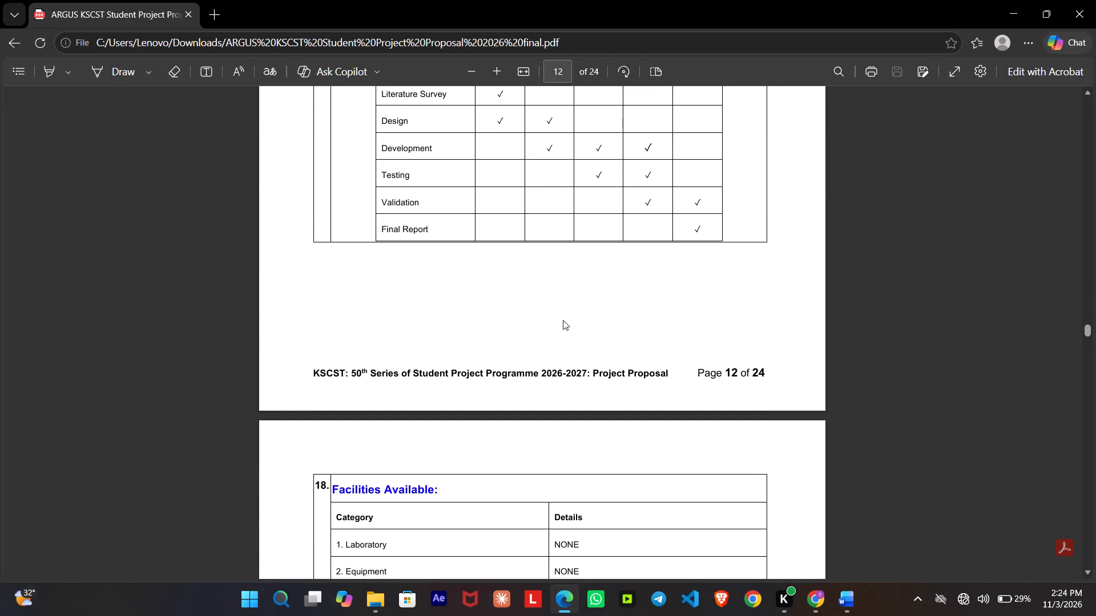
scroll(563, 320, down, 11)
scroll(563, 320, up, 10)
scroll(563, 320, up, 13)
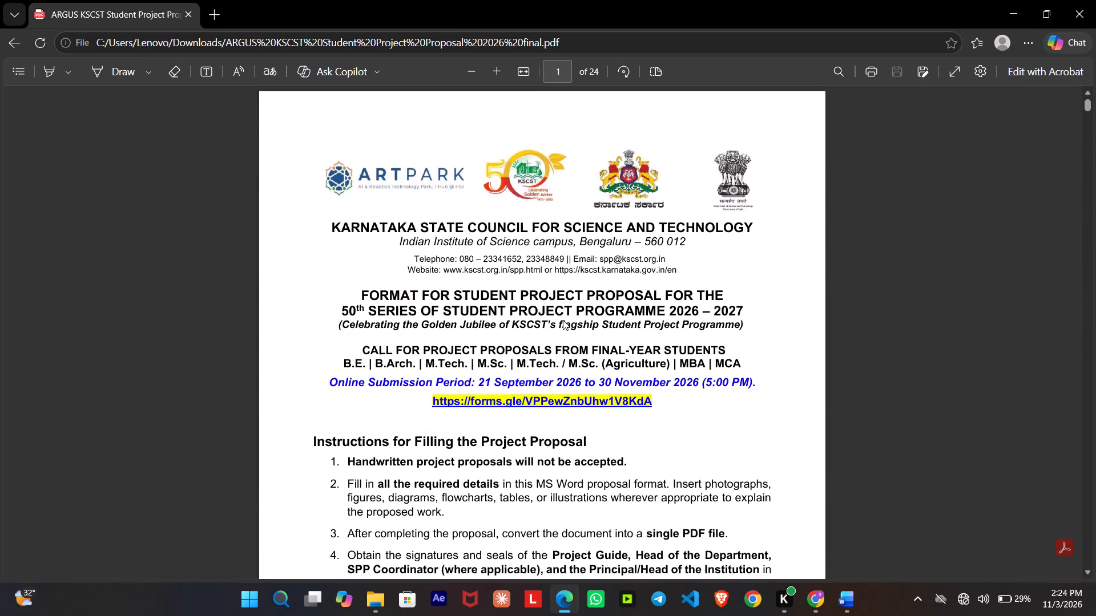
scroll(563, 320, up, 2)
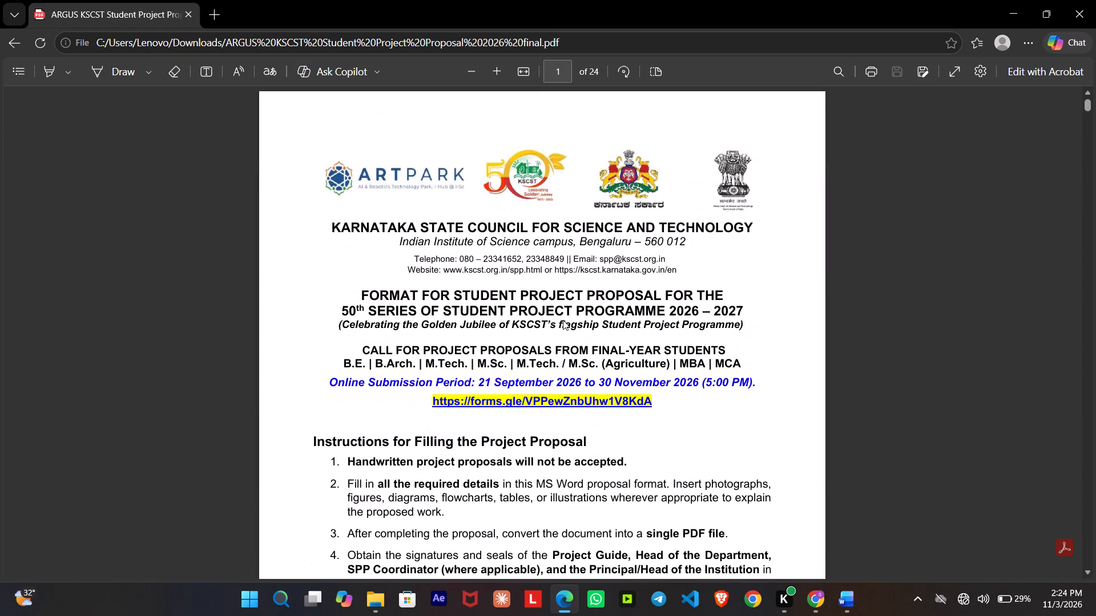